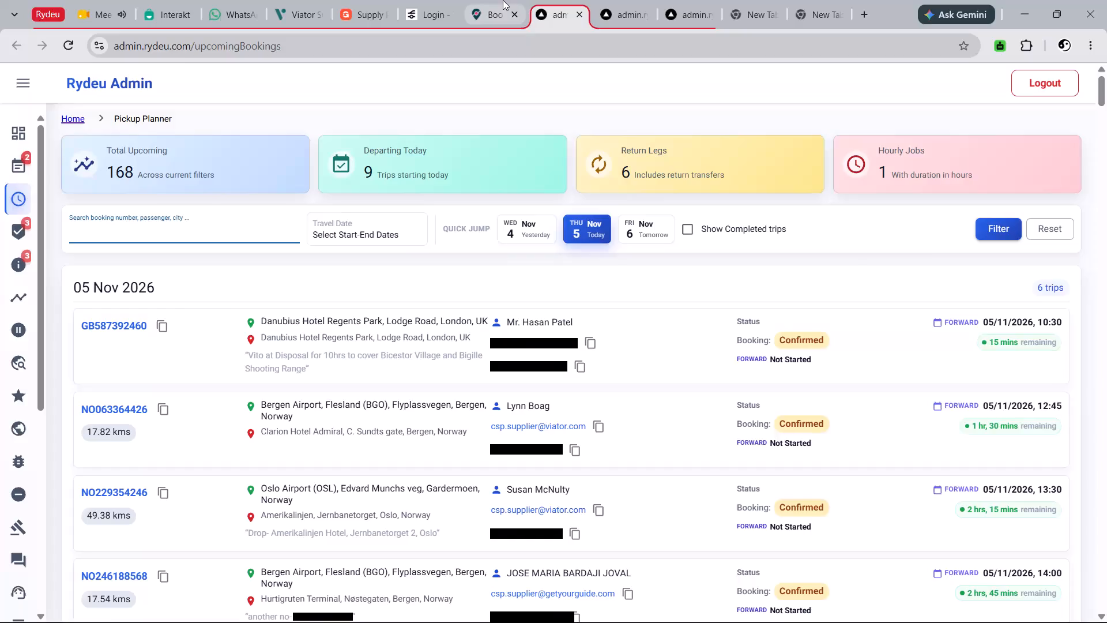
pyautogui.click(503, 0)
pyautogui.click(571, 0)
pyautogui.click(628, 0)
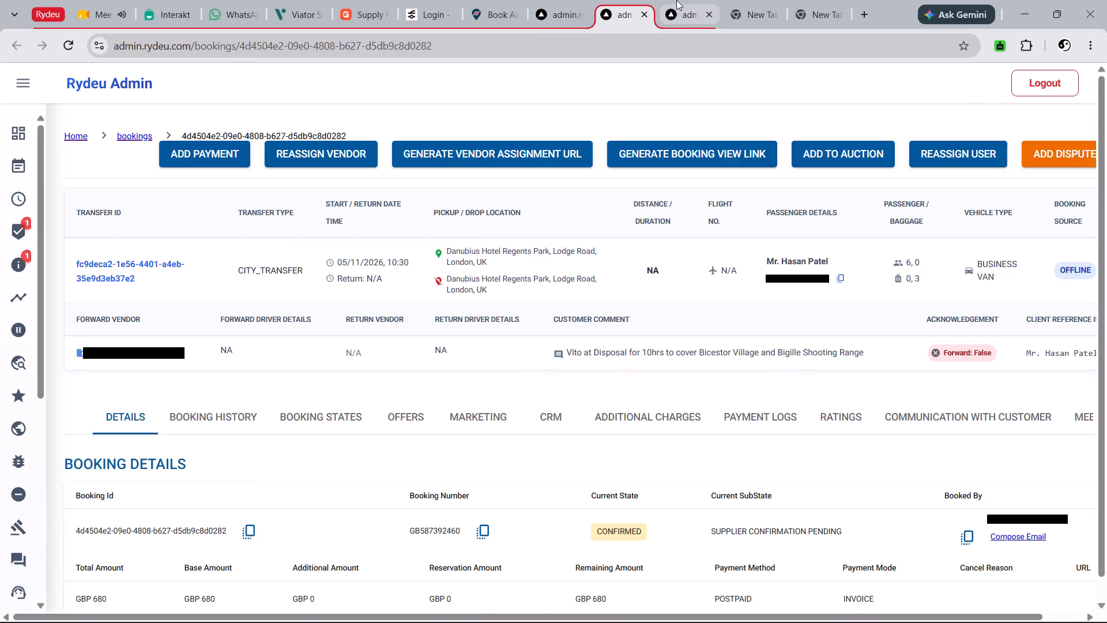
pyautogui.click(676, 0)
pyautogui.click(628, 0)
pyautogui.click(679, 0)
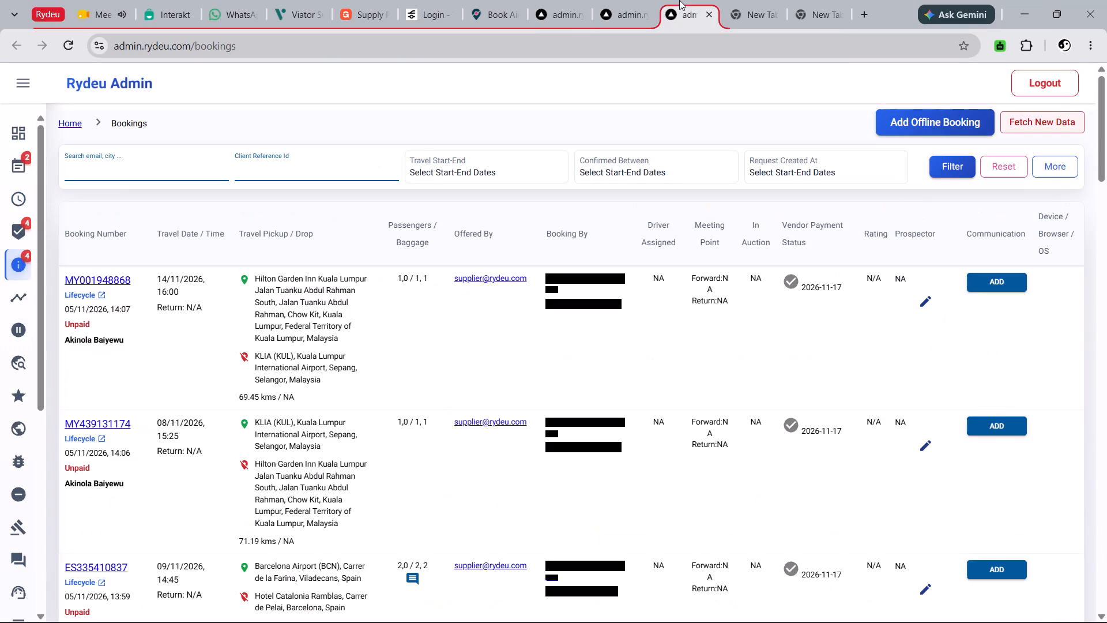
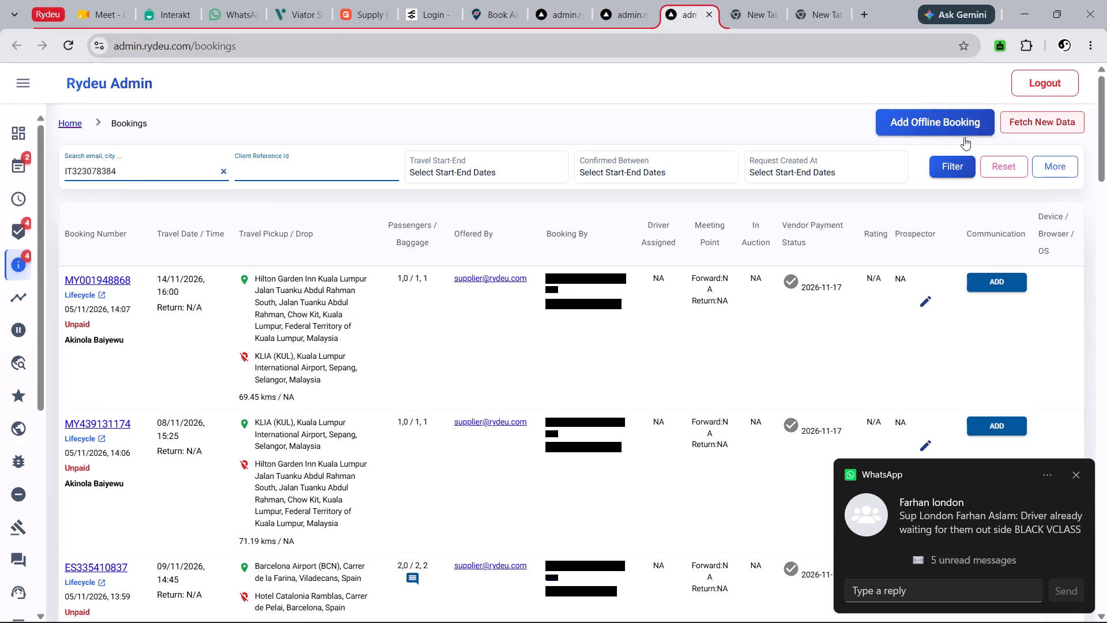
pyautogui.click(951, 171)
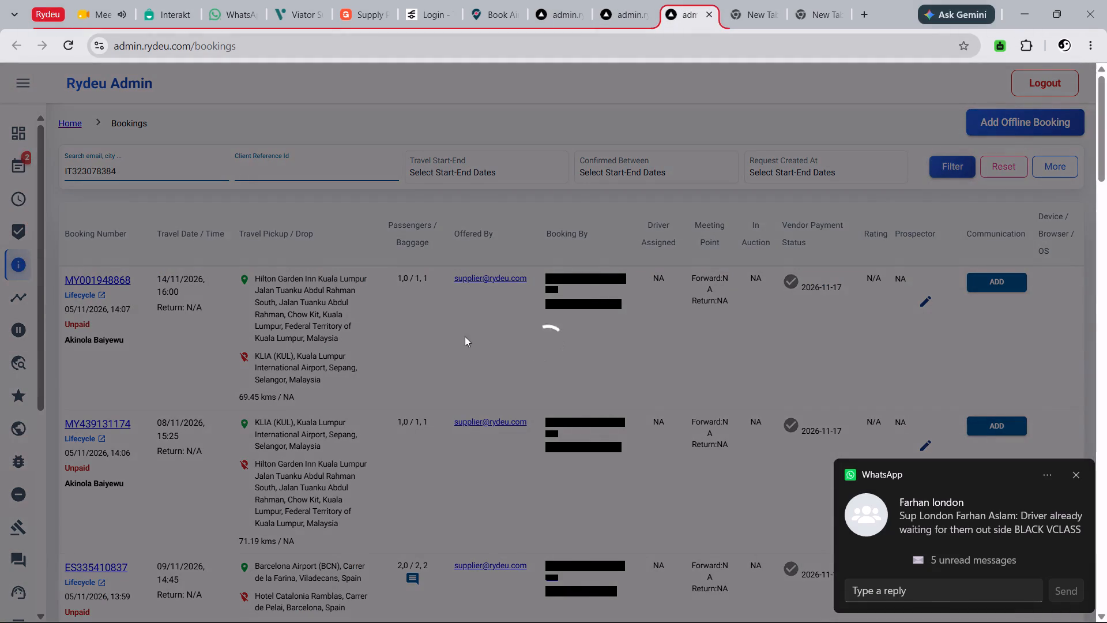
pyautogui.click(89, 277)
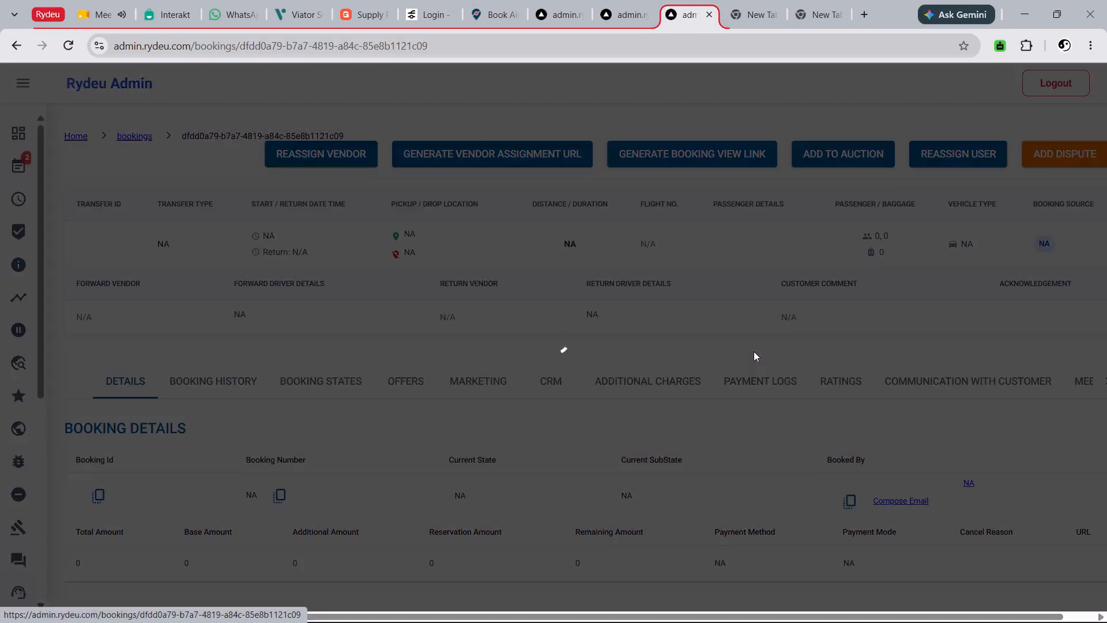
pyautogui.scroll(-6, 553, 369)
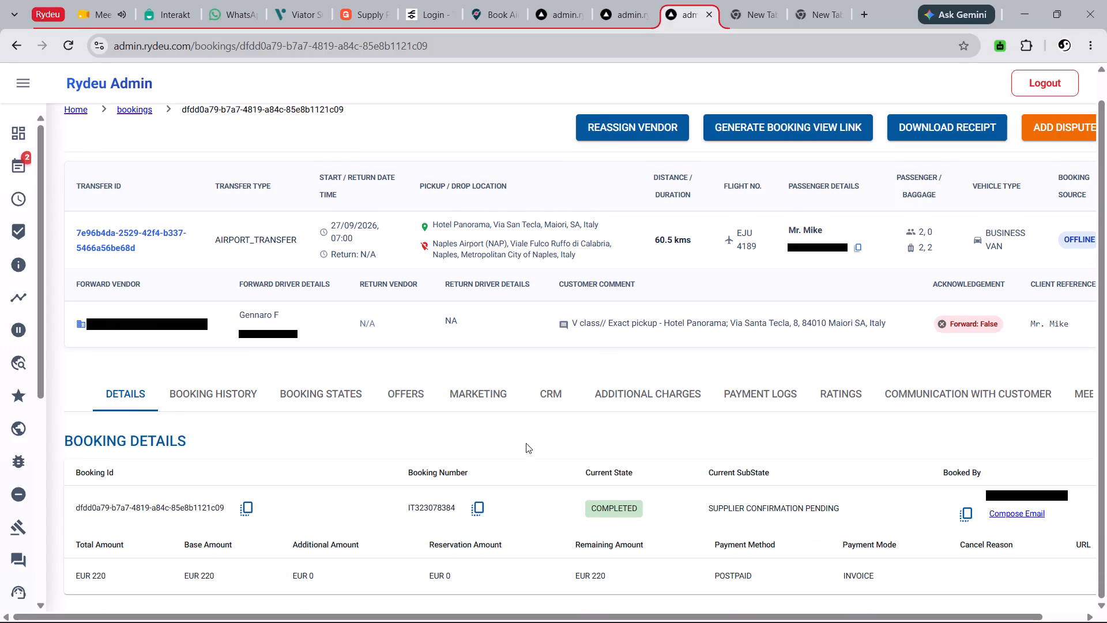
pyautogui.click(476, 509)
pyautogui.hotkey('alt', 'Tab')
pyautogui.hotkey('alt', 'Tab')
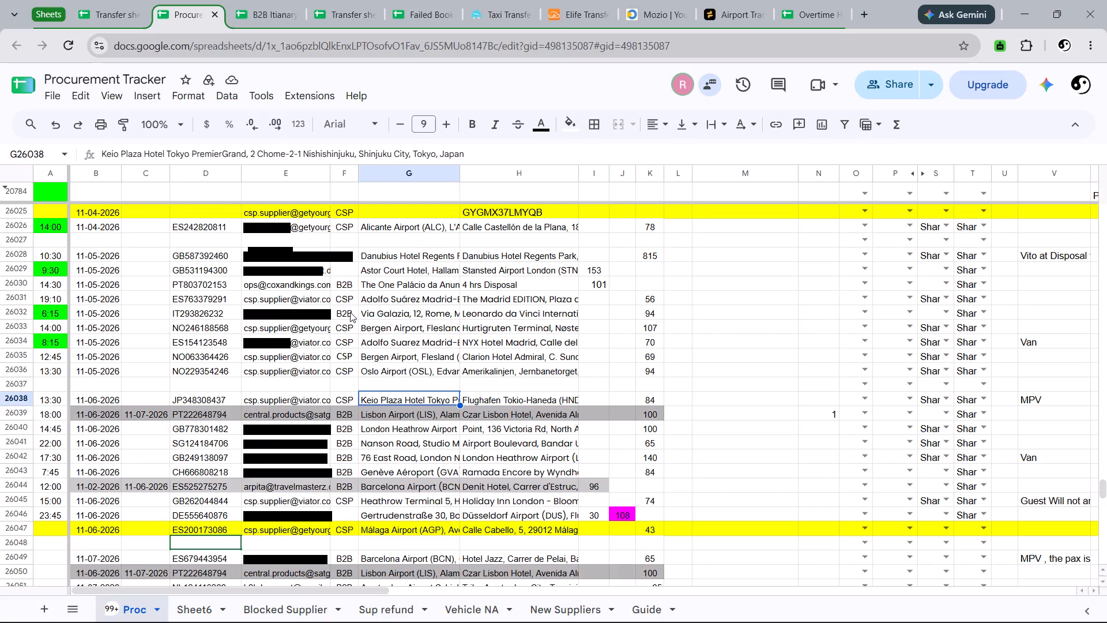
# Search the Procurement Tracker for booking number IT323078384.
pyautogui.hotkey('ctrl', 'f')
pyautogui.hotkey('ctrl', 'v')
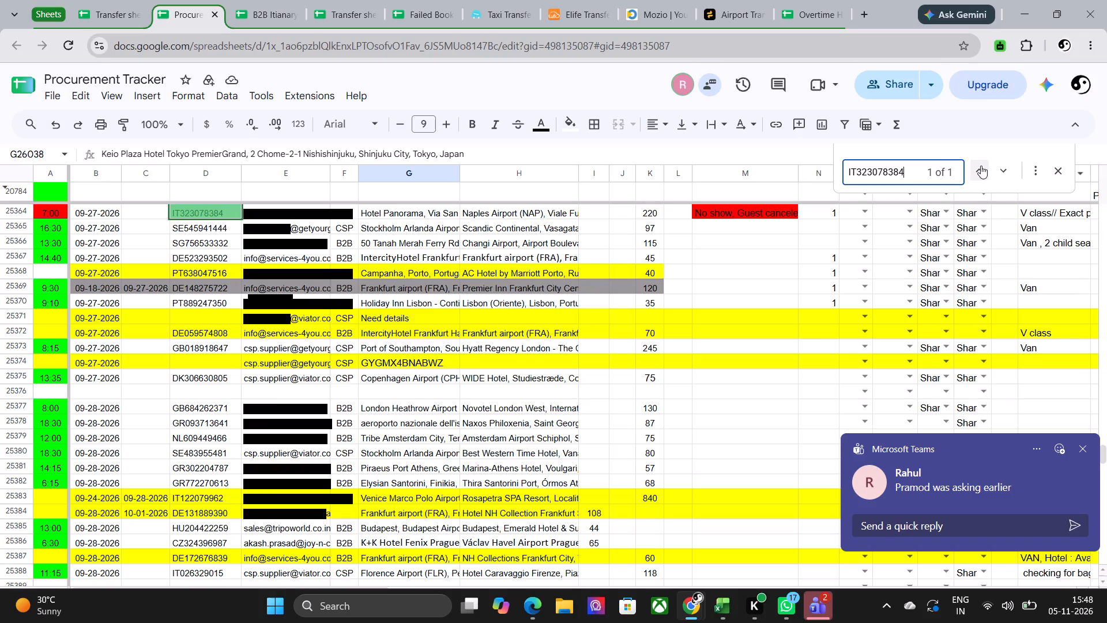
pyautogui.click(981, 166)
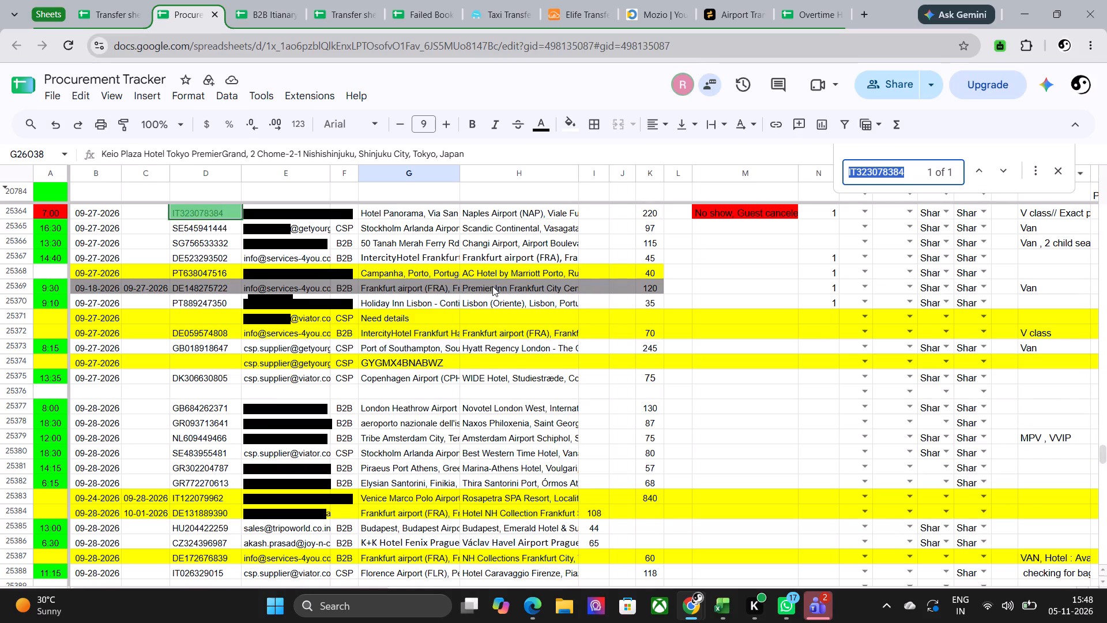
pyautogui.scroll(1, 492, 286)
pyautogui.click(744, 331)
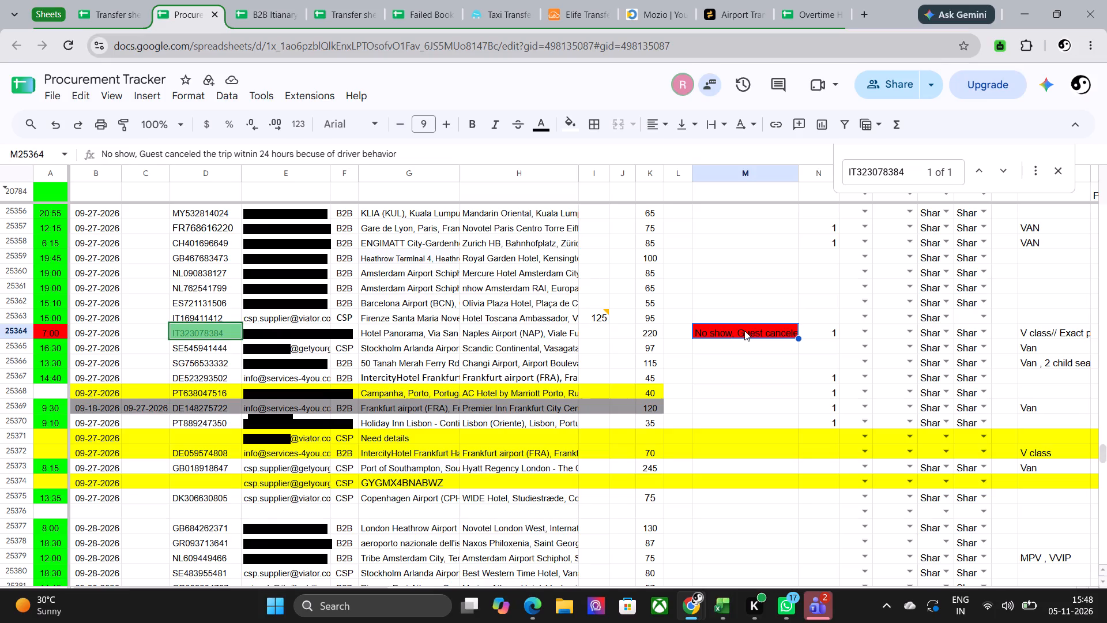
pyautogui.rightClick(744, 331)
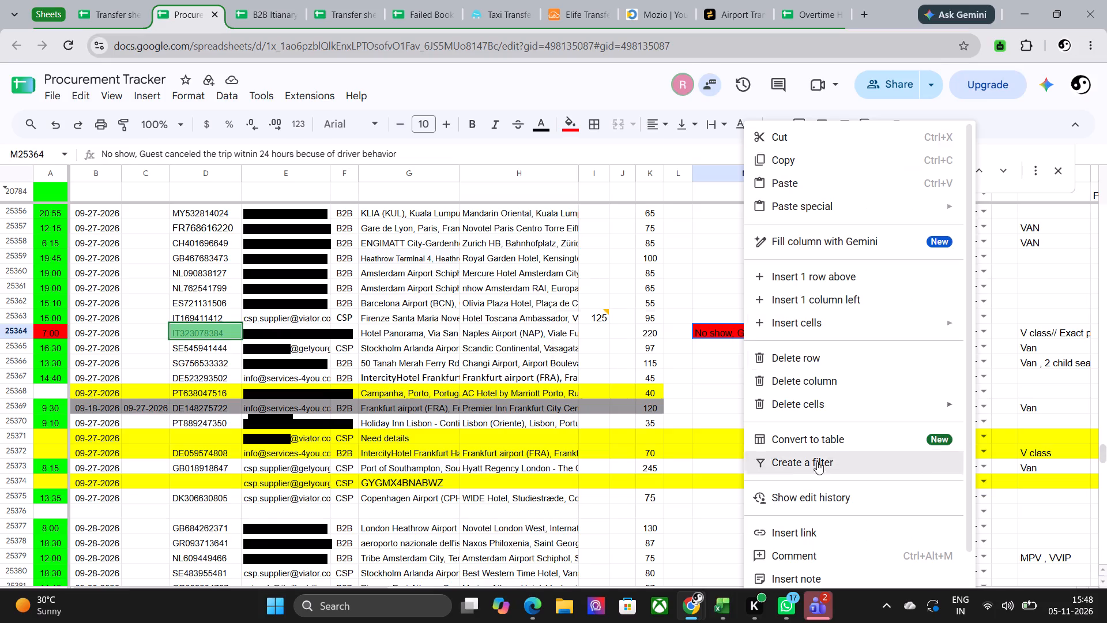
pyautogui.click(812, 493)
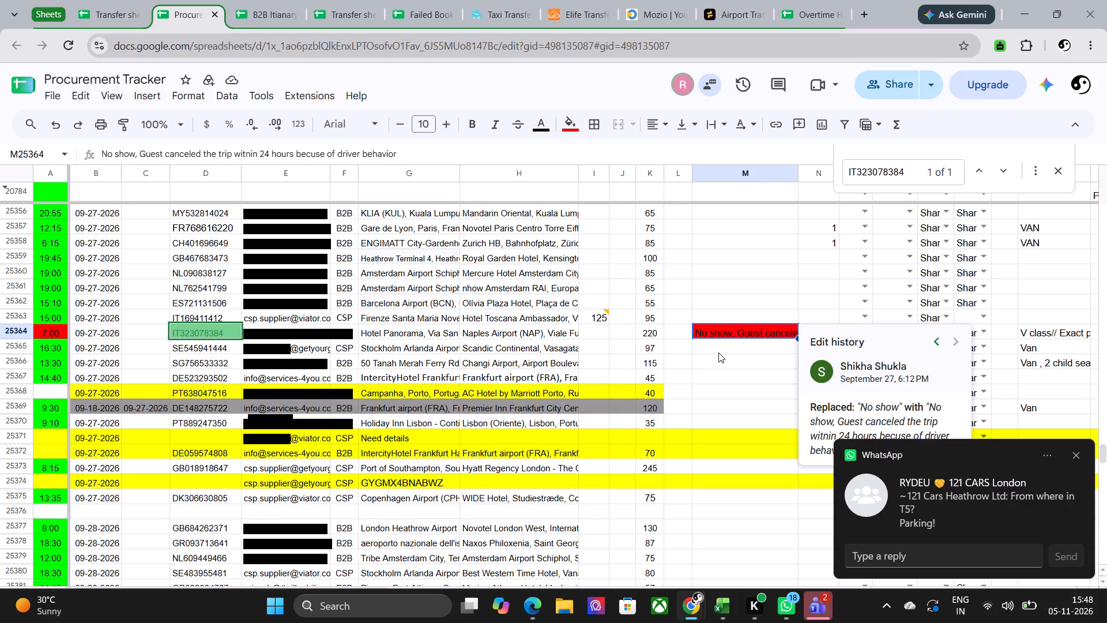
pyautogui.click(1079, 455)
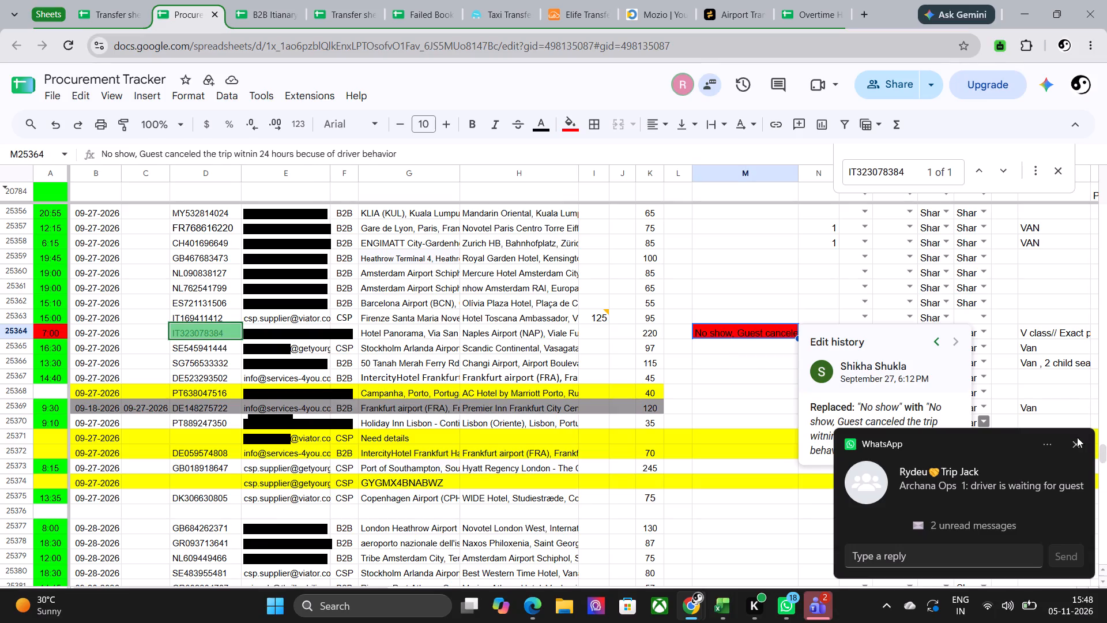
pyautogui.click(1081, 445)
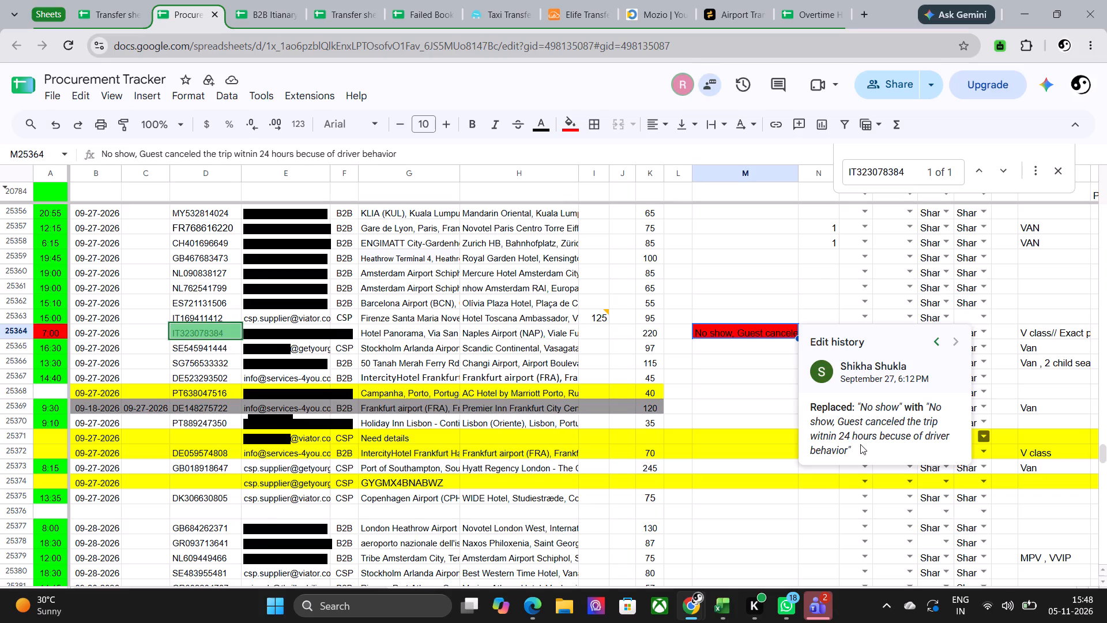
pyautogui.click(738, 347)
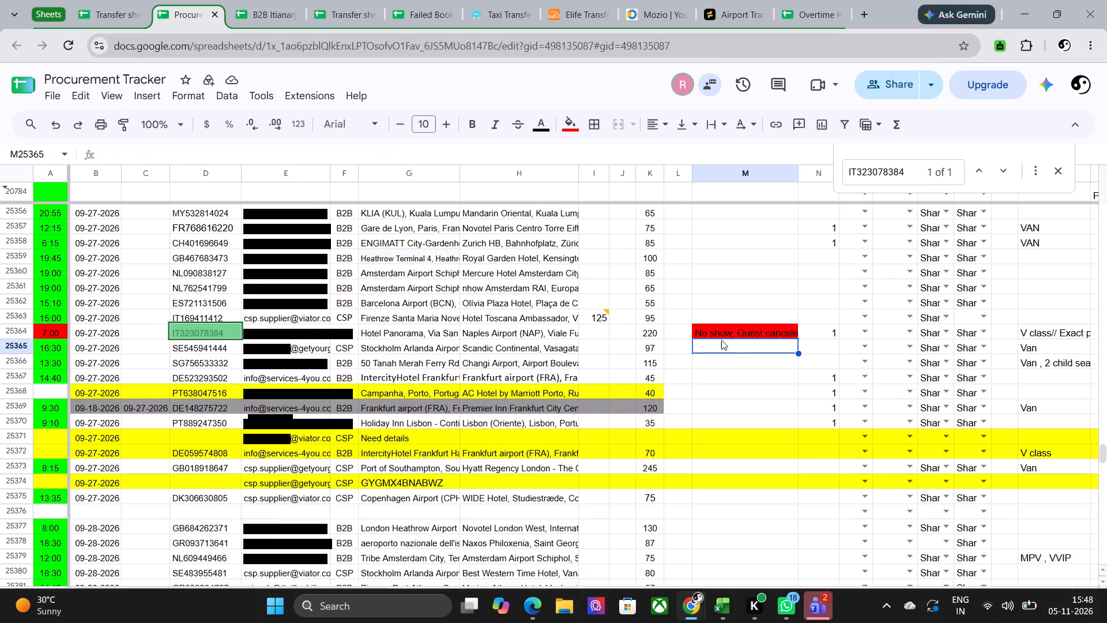
pyautogui.hotkey('alt', 'Tab')
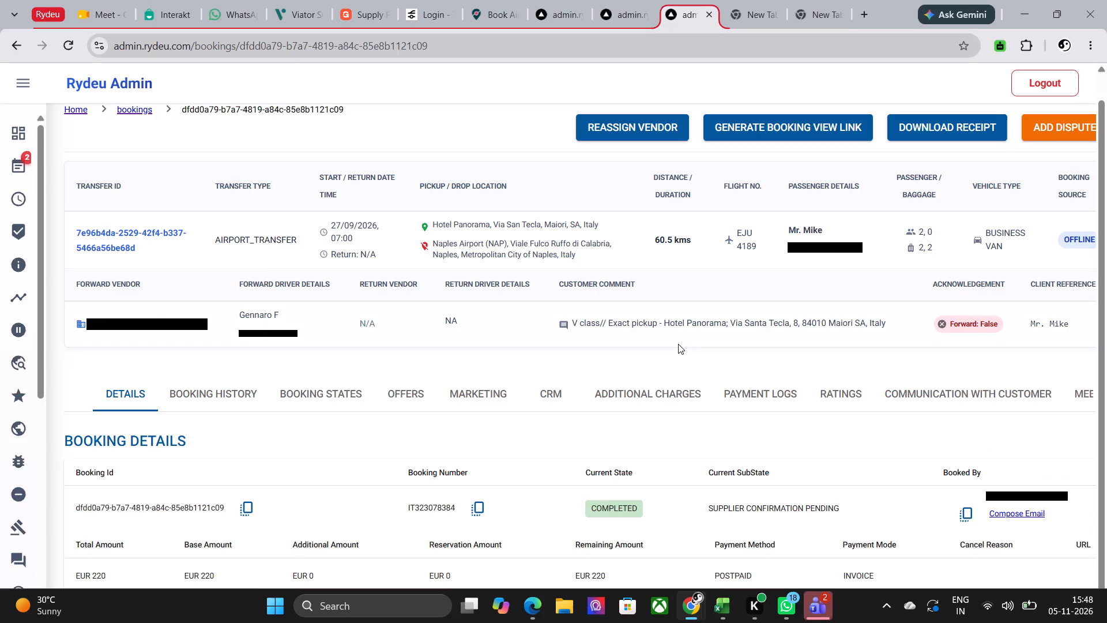
pyautogui.hotkey('alt', 'Tab')
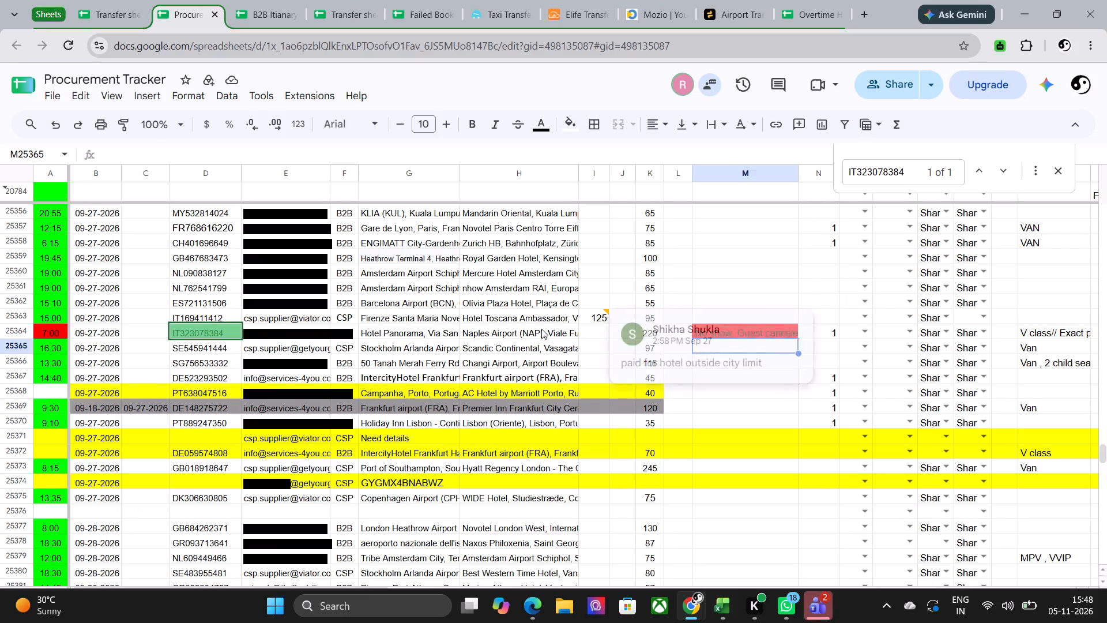
# Switch to the Transfer sheet 2026 spreadsheet.
pyautogui.click(108, 0)
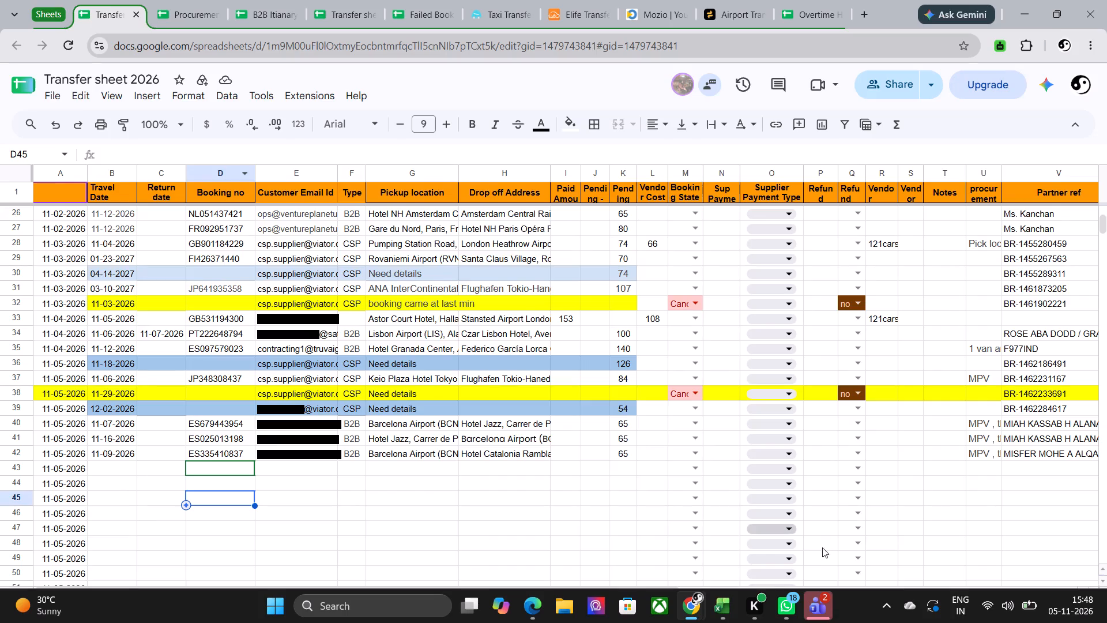
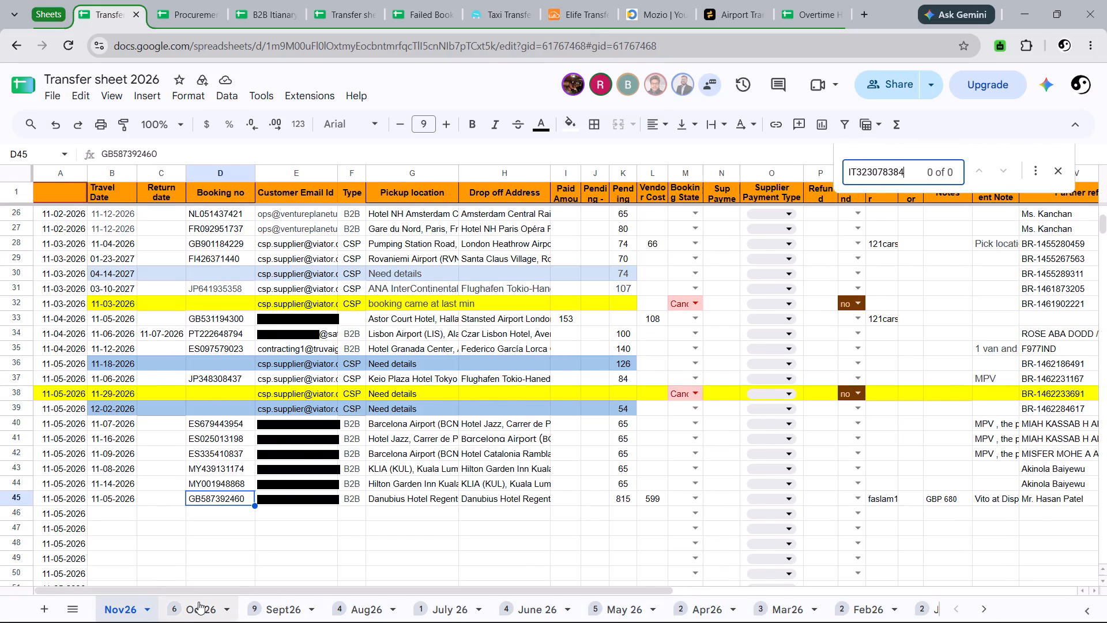
pyautogui.click(281, 611)
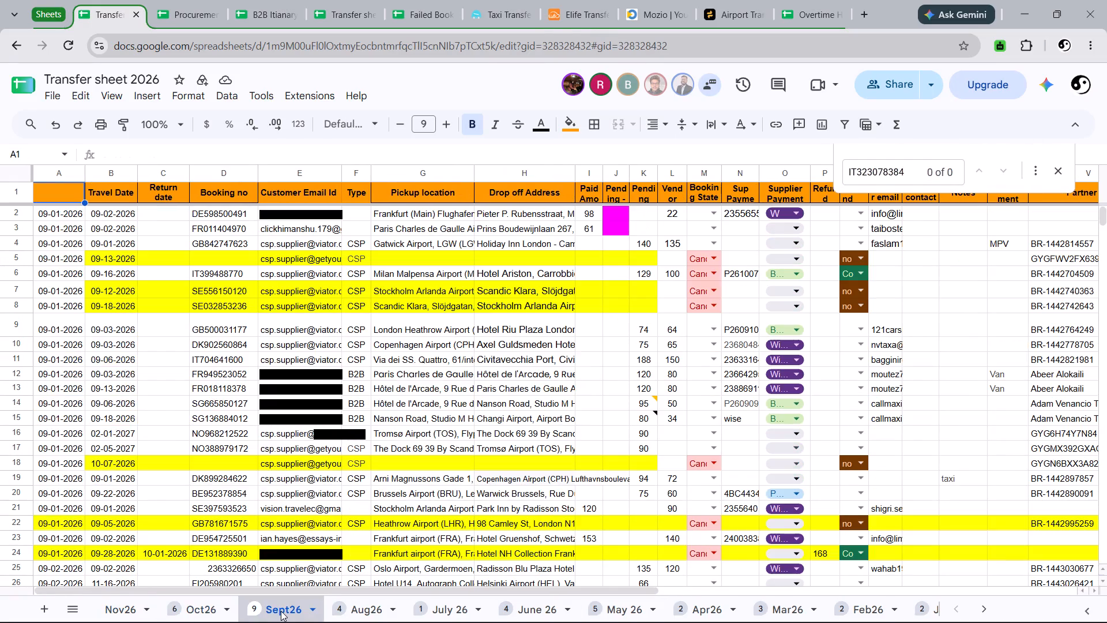
pyautogui.click(986, 176)
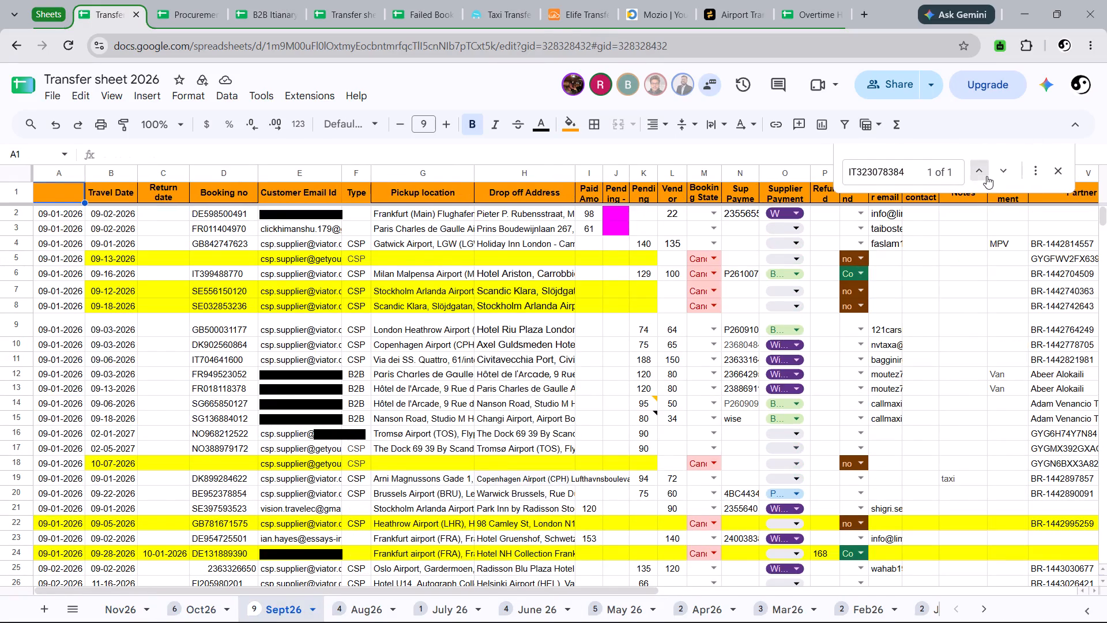
pyautogui.scroll(-1, 345, 526)
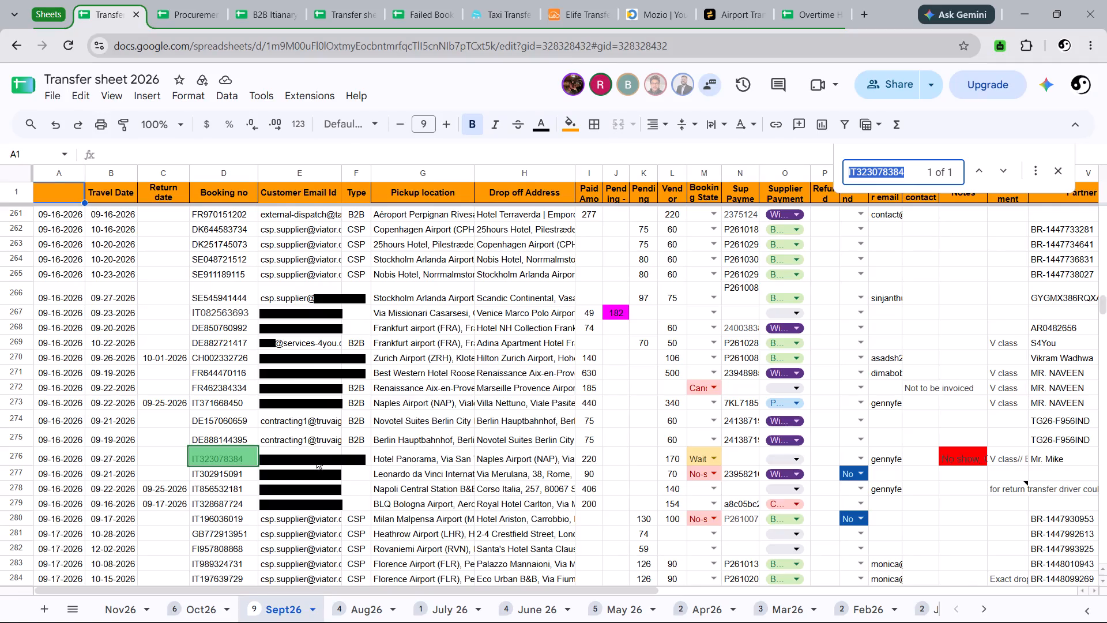
pyautogui.click(329, 453)
pyautogui.press('Right')
pyautogui.press('Right')
pyautogui.press('Right')
pyautogui.press('Right')
pyautogui.press('Right')
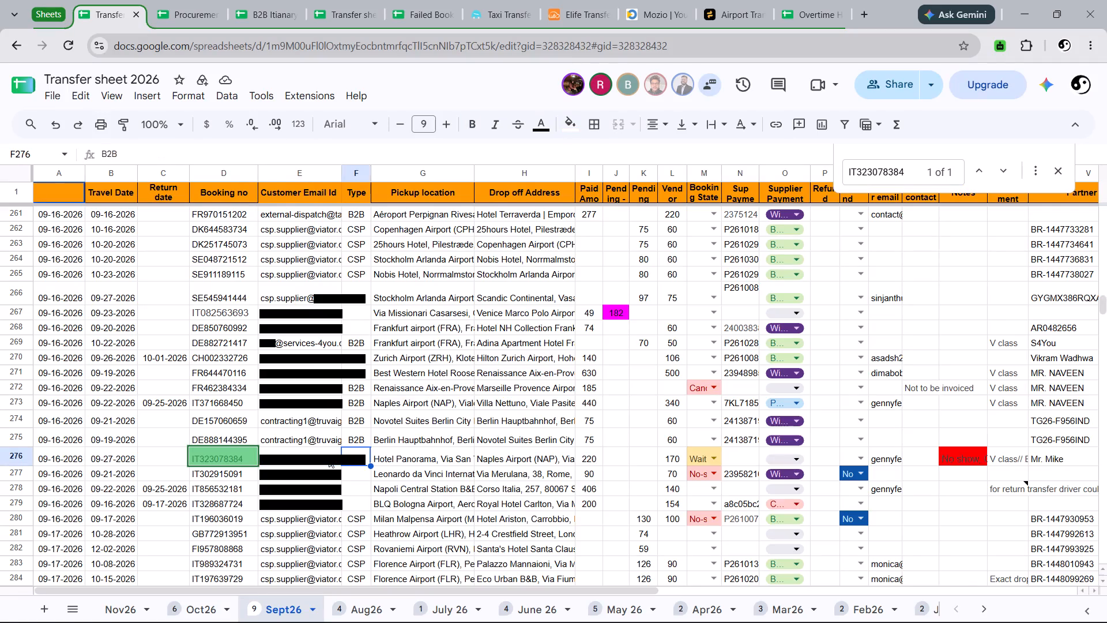
pyautogui.press('Right')
pyautogui.press('Left')
pyautogui.press('Left')
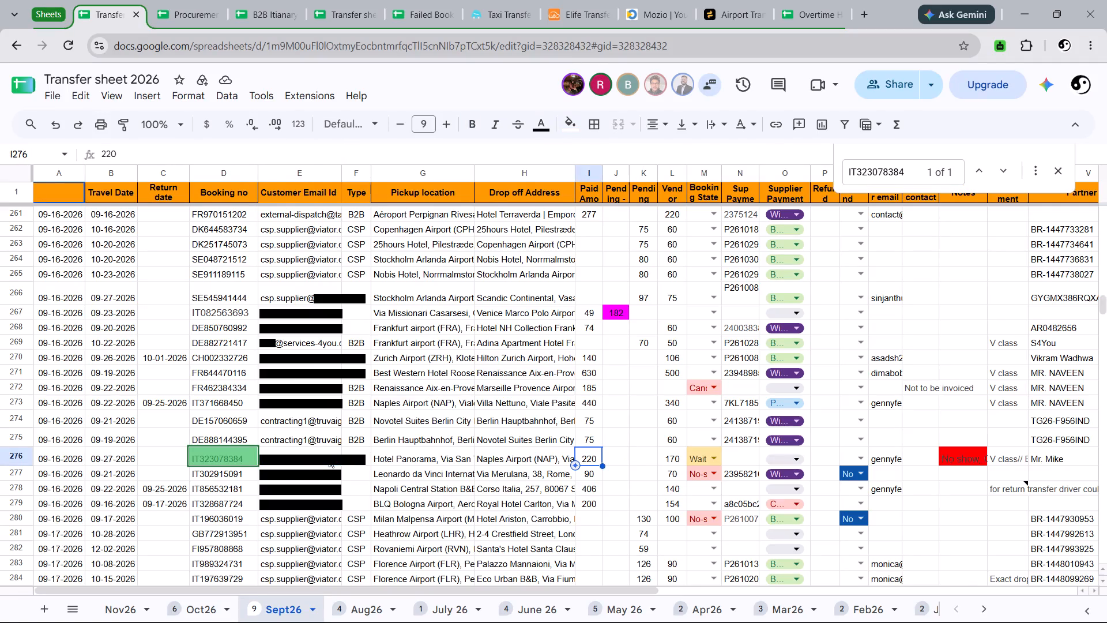
pyautogui.rightClick(591, 453)
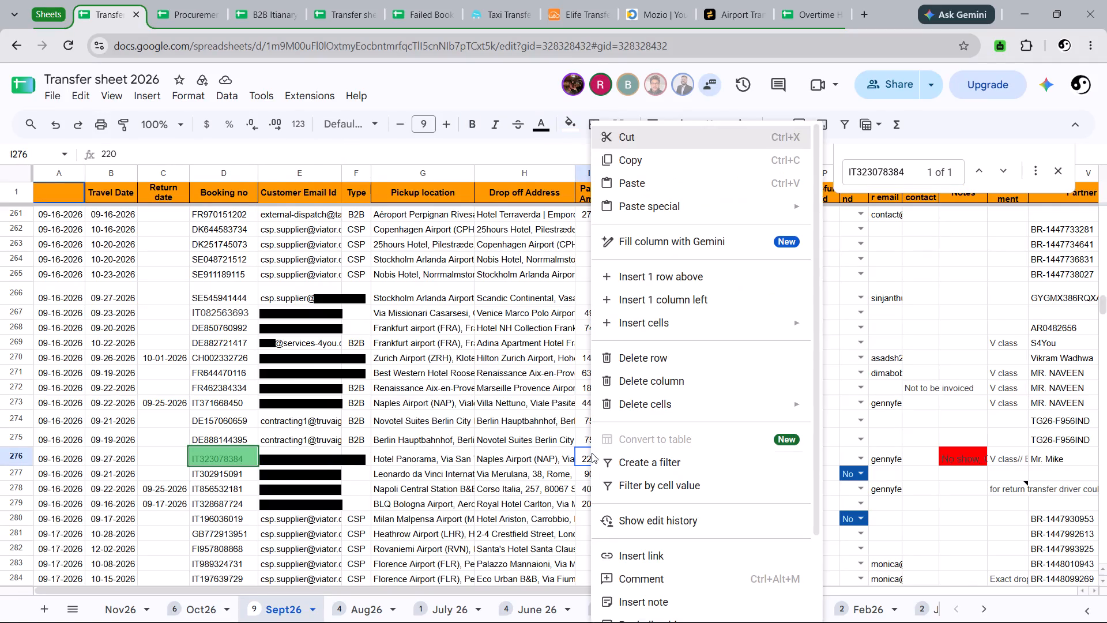
pyautogui.click(652, 521)
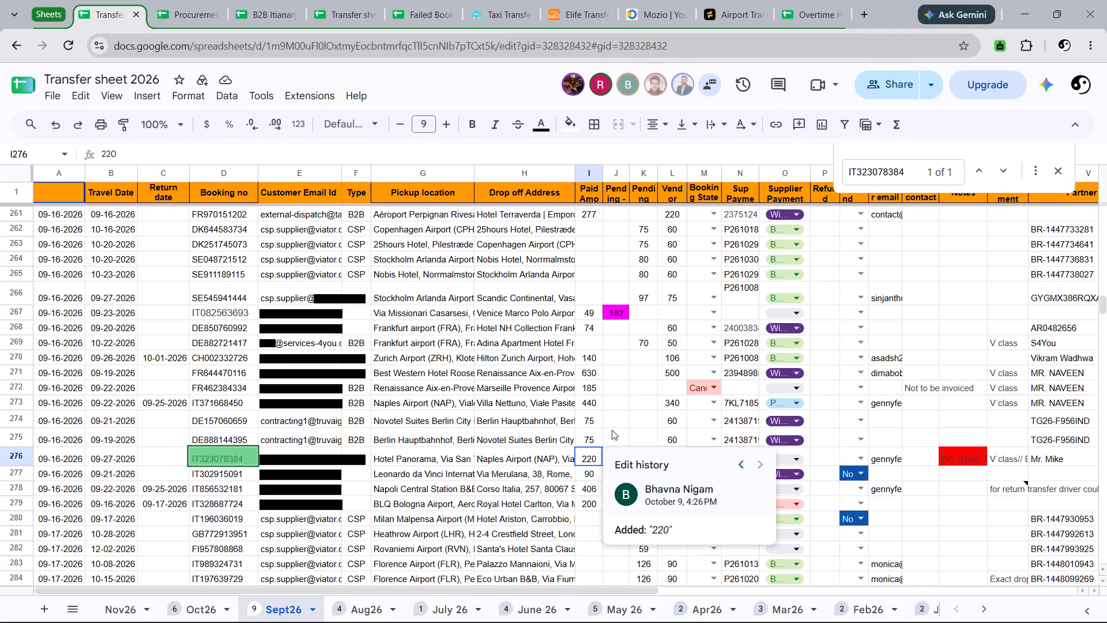
pyautogui.click(612, 430)
pyautogui.click(613, 455)
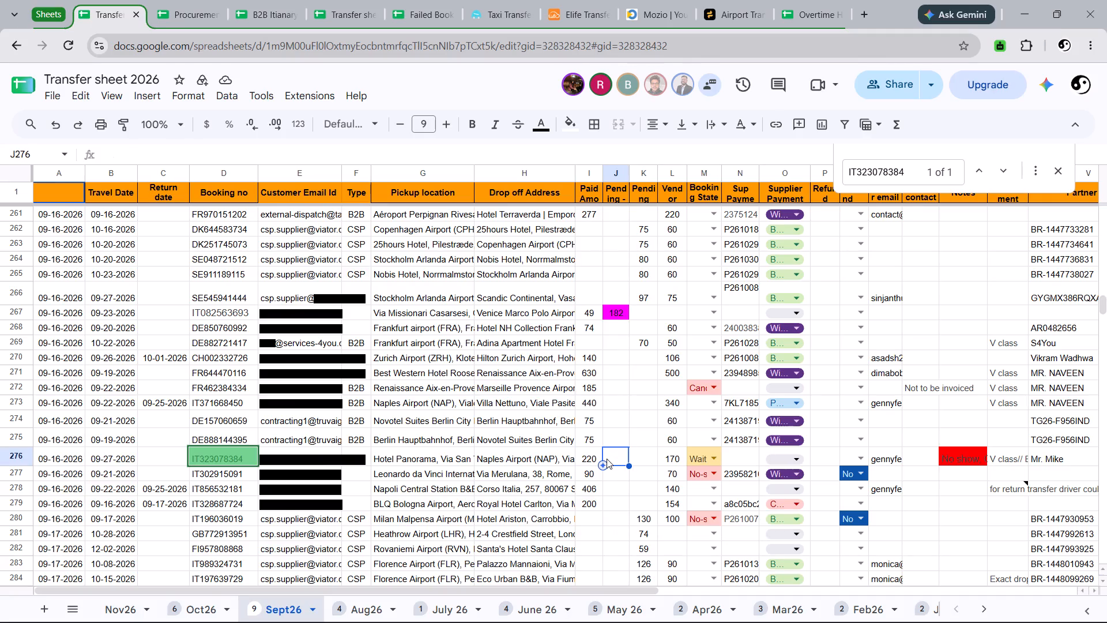
pyautogui.press('Right')
pyautogui.press('Right')
pyautogui.press('Right')
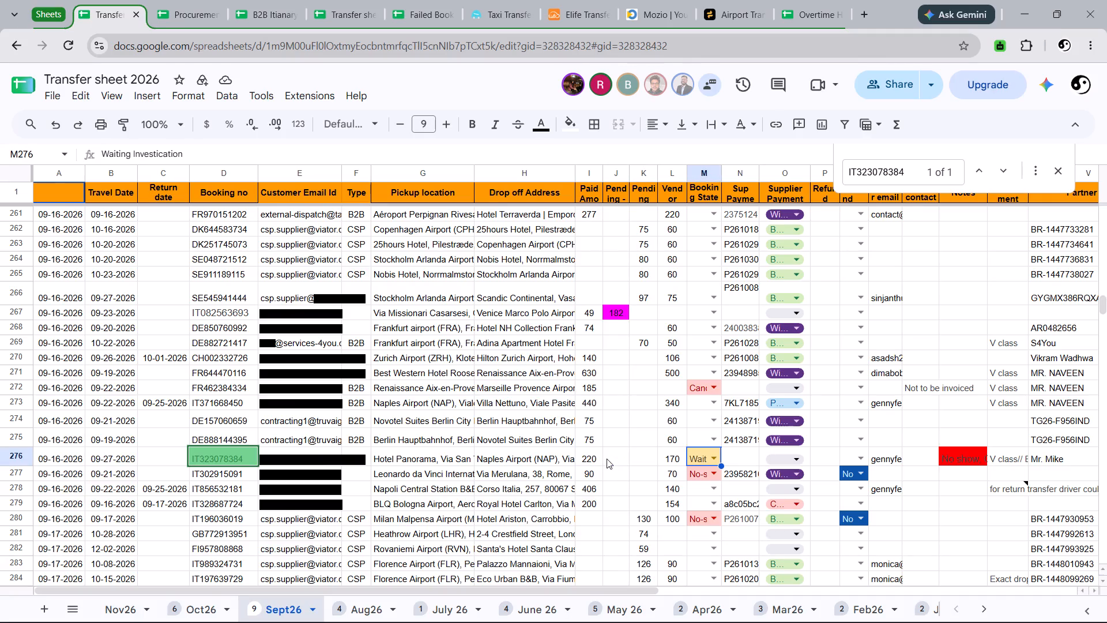
pyautogui.press('Left')
pyautogui.press('Right')
pyautogui.press('Right')
pyautogui.press('Right')
pyautogui.press('Right')
pyautogui.press('Right')
pyautogui.press('Left')
pyautogui.press('Left')
pyautogui.press('Left')
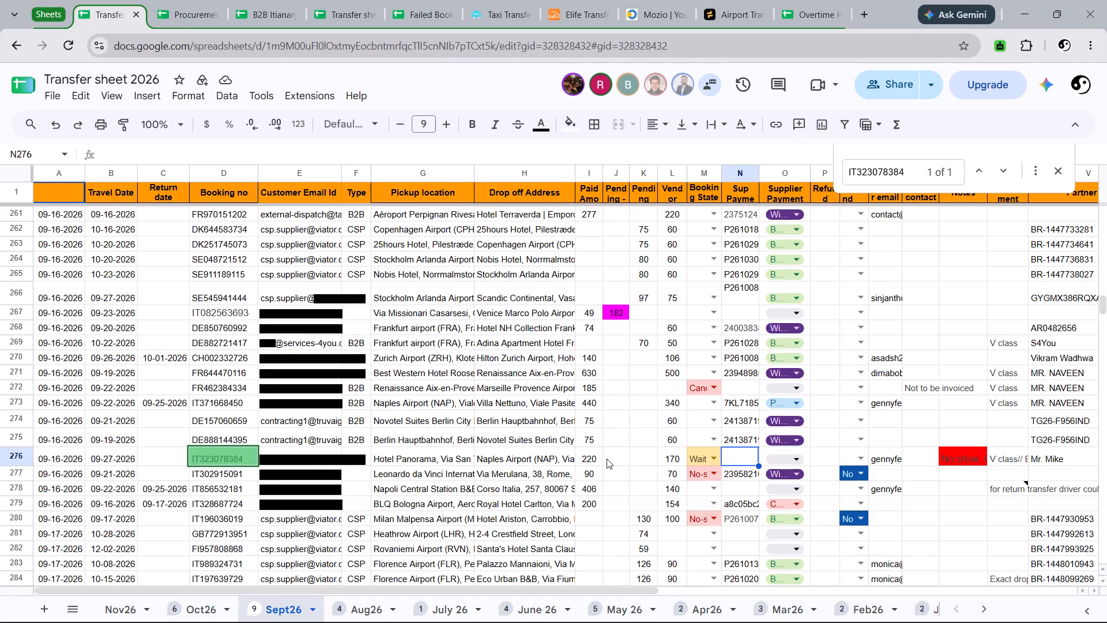
pyautogui.press('Left')
pyautogui.press('Right')
pyautogui.press('Right')
pyautogui.press('Right')
pyautogui.press('Right')
pyautogui.press('Right')
pyautogui.press('Right')
pyautogui.press('Right')
pyautogui.press('Right')
pyautogui.press('Right')
pyautogui.press('Right')
pyautogui.press('Left')
pyautogui.press('Left')
pyautogui.press('Left')
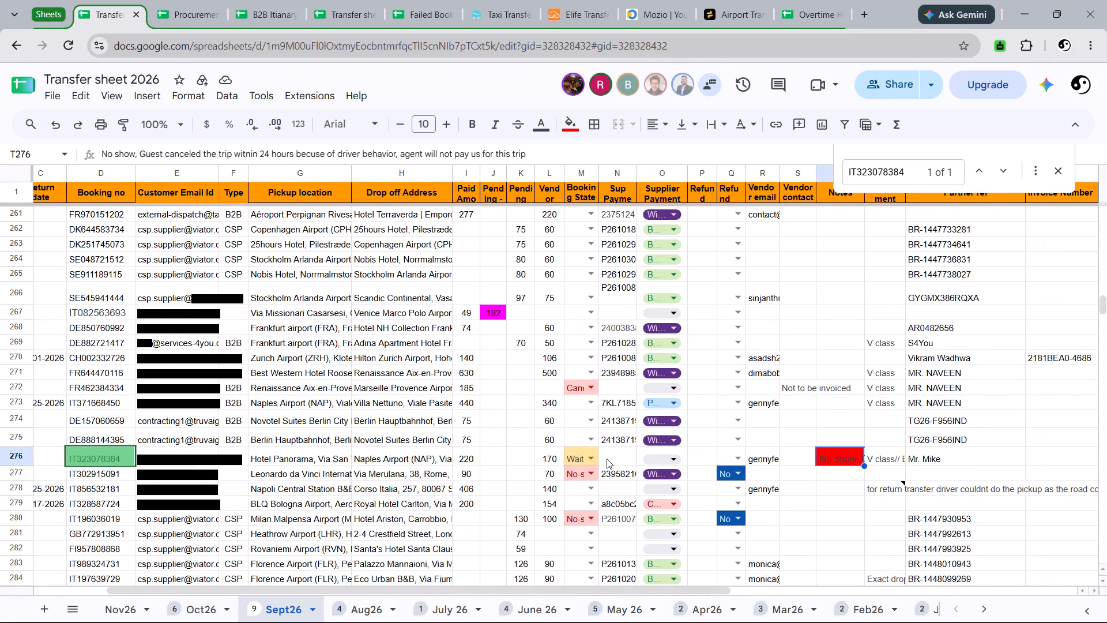
pyautogui.press('Right')
pyautogui.press('Right')
pyautogui.press('Right')
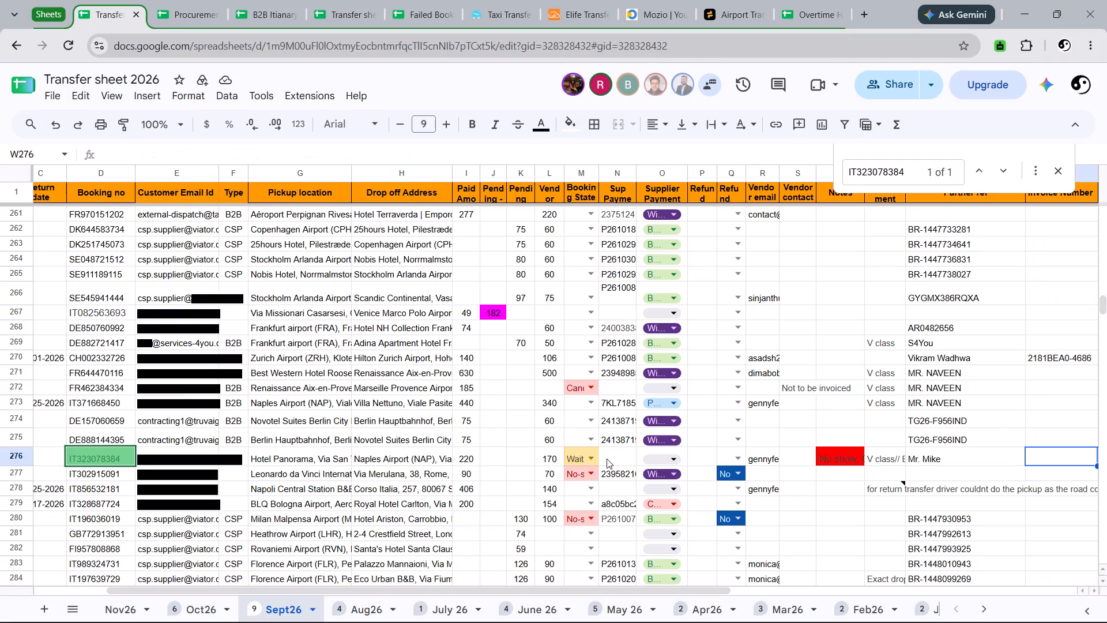
pyautogui.press('Left')
pyautogui.press('Left')
pyautogui.press('Left')
pyautogui.press('Left')
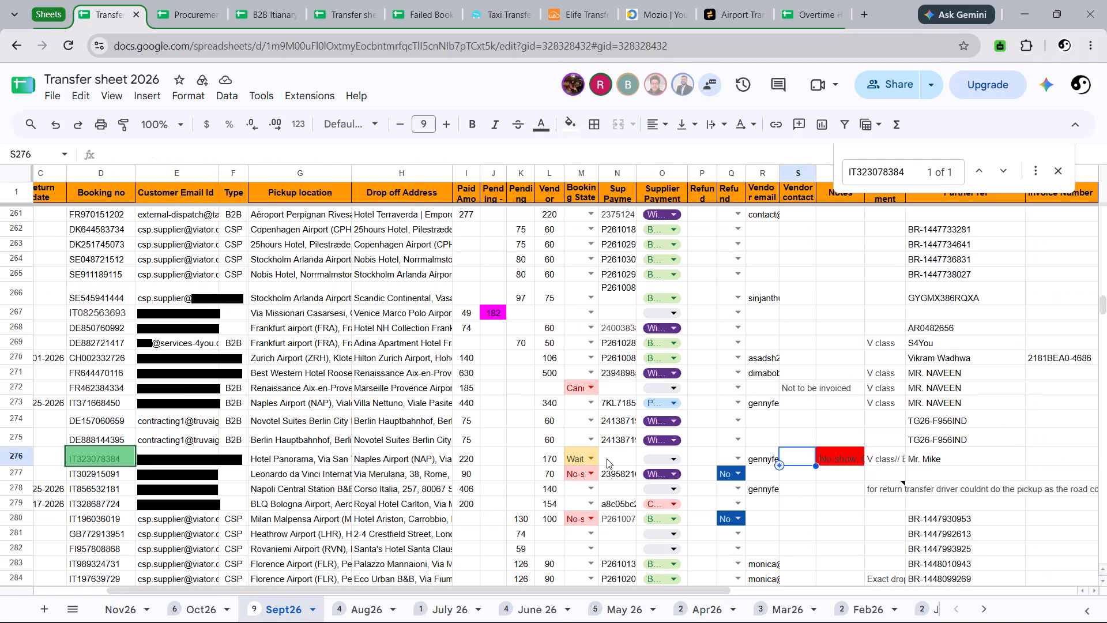
pyautogui.press('Right')
pyautogui.press('Right')
pyautogui.press('Right')
pyautogui.press('Left')
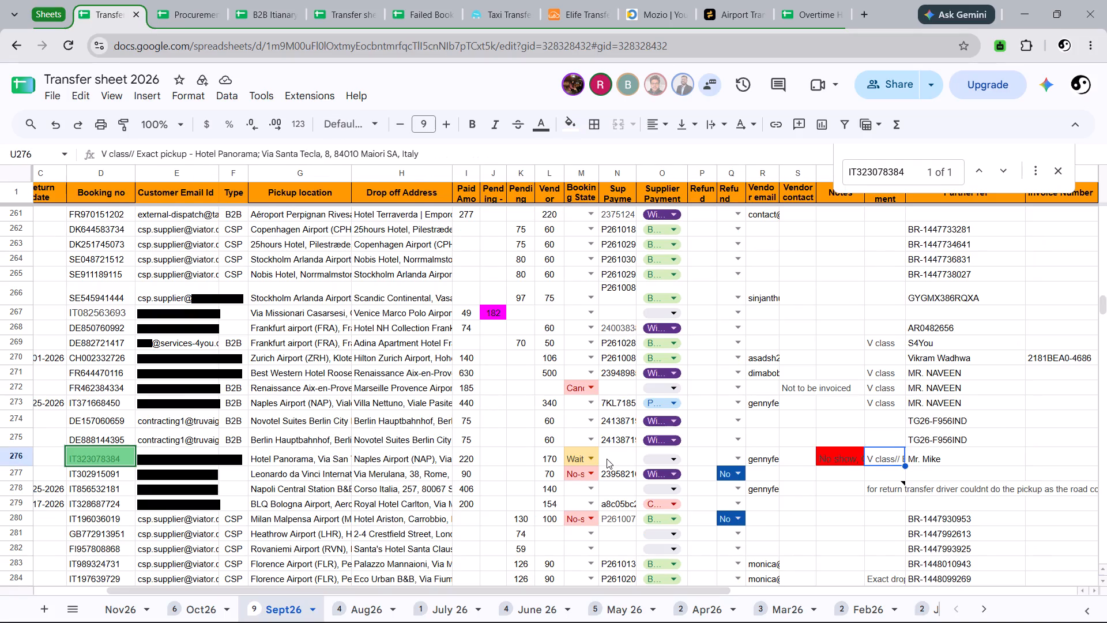
pyautogui.press('Right')
pyautogui.press('Right')
pyautogui.press('Right')
pyautogui.press('Right')
pyautogui.press('Right')
pyautogui.press('Right')
pyautogui.press('Right')
pyautogui.press('Right')
pyautogui.press('Right')
pyautogui.press('Left')
pyautogui.press('Left')
pyautogui.press('Left')
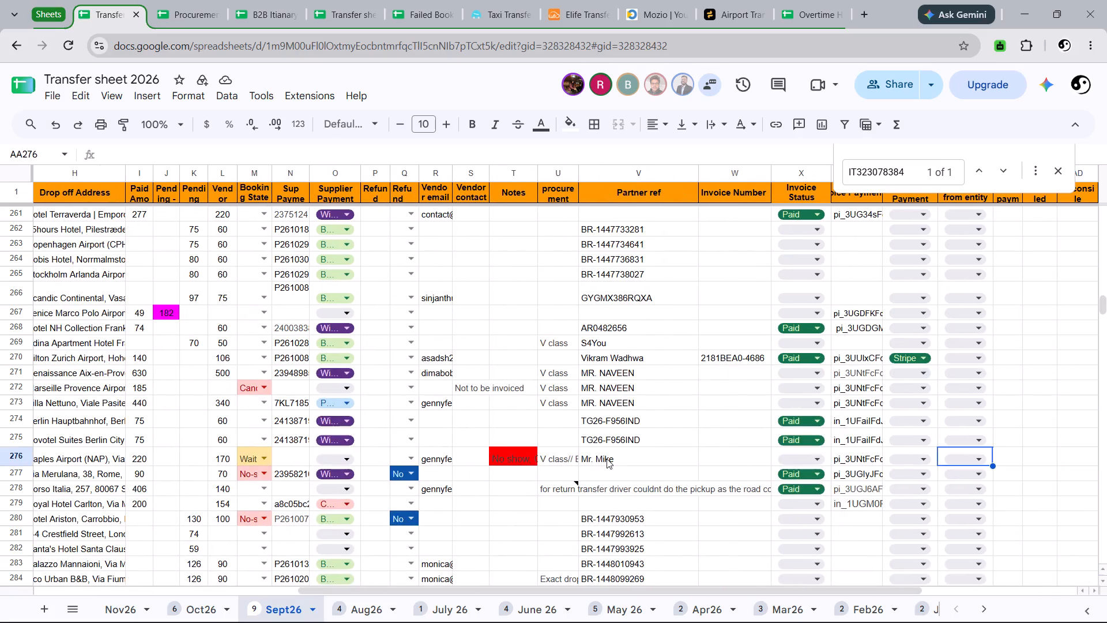
pyautogui.press('Left')
pyautogui.press('Left')
pyautogui.press('Left')
pyautogui.press('Right')
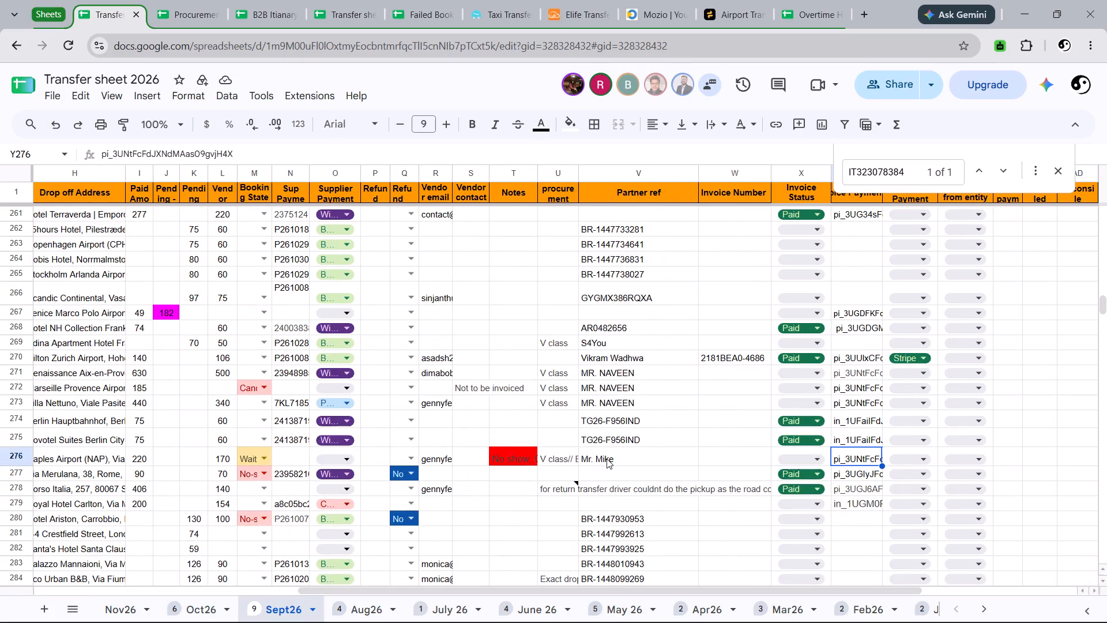
pyautogui.press('Left')
pyautogui.press('Left')
pyautogui.press('Left')
pyautogui.press('Left')
pyautogui.press('Left')
pyautogui.press('Left')
pyautogui.press('Left')
pyautogui.press('Left')
pyautogui.press('Left')
pyautogui.press('Left')
pyautogui.press('Left')
pyautogui.press('Left')
pyautogui.press('Left')
pyautogui.press('Left')
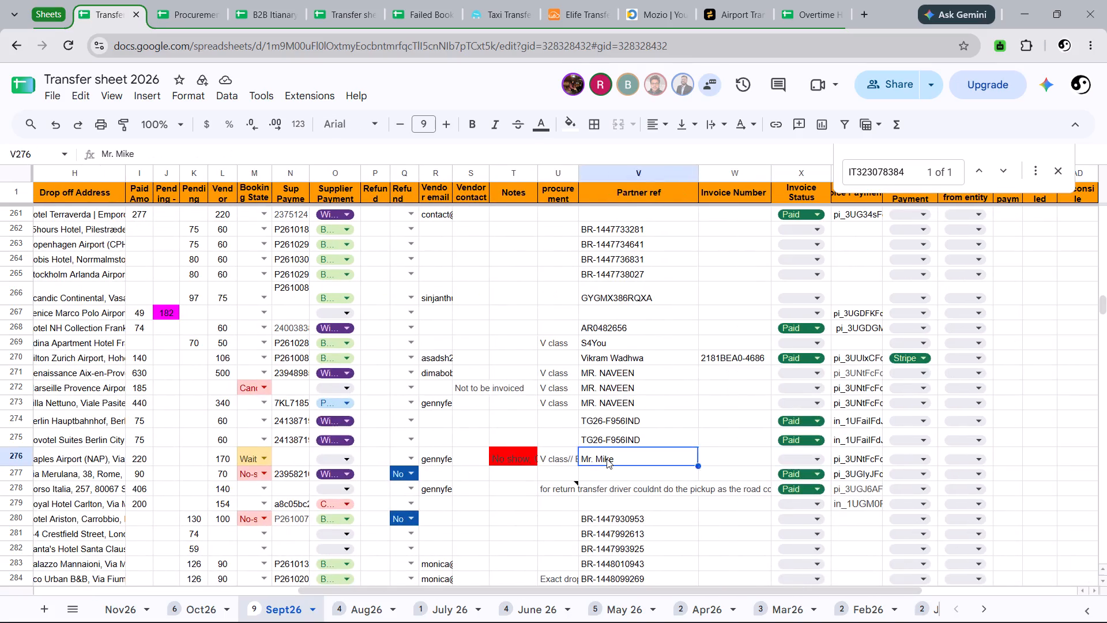
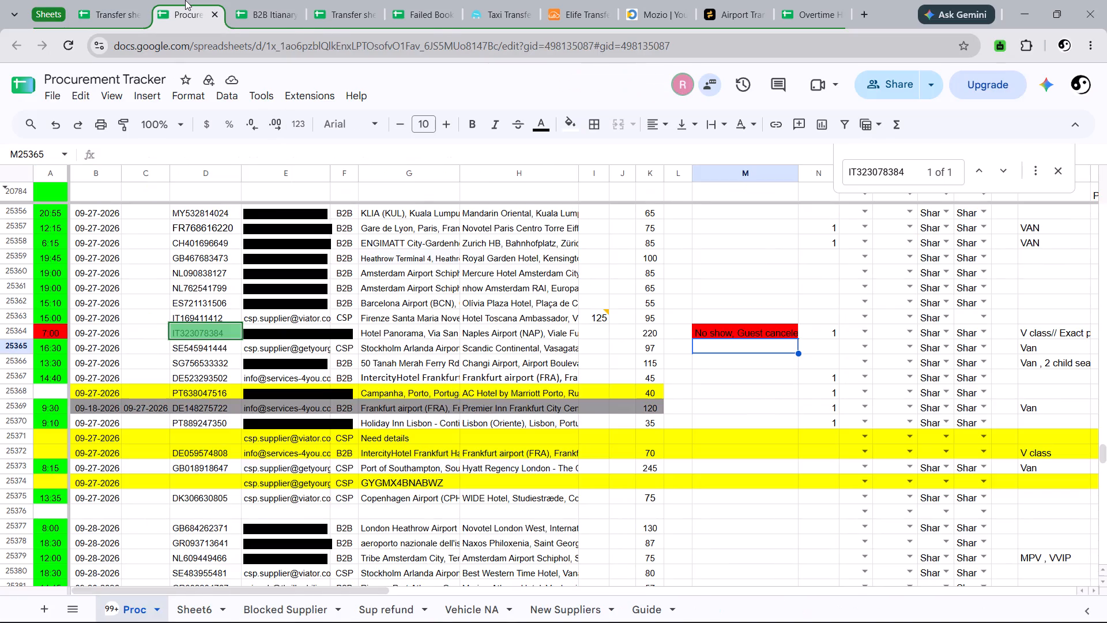
pyautogui.click(100, 0)
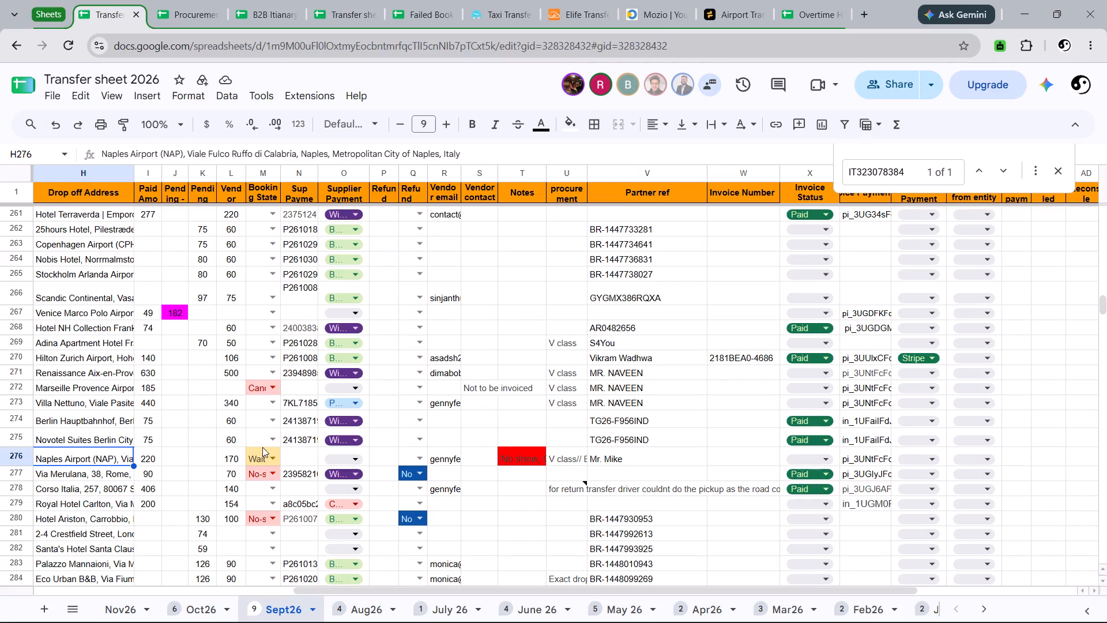
pyautogui.click(193, 463)
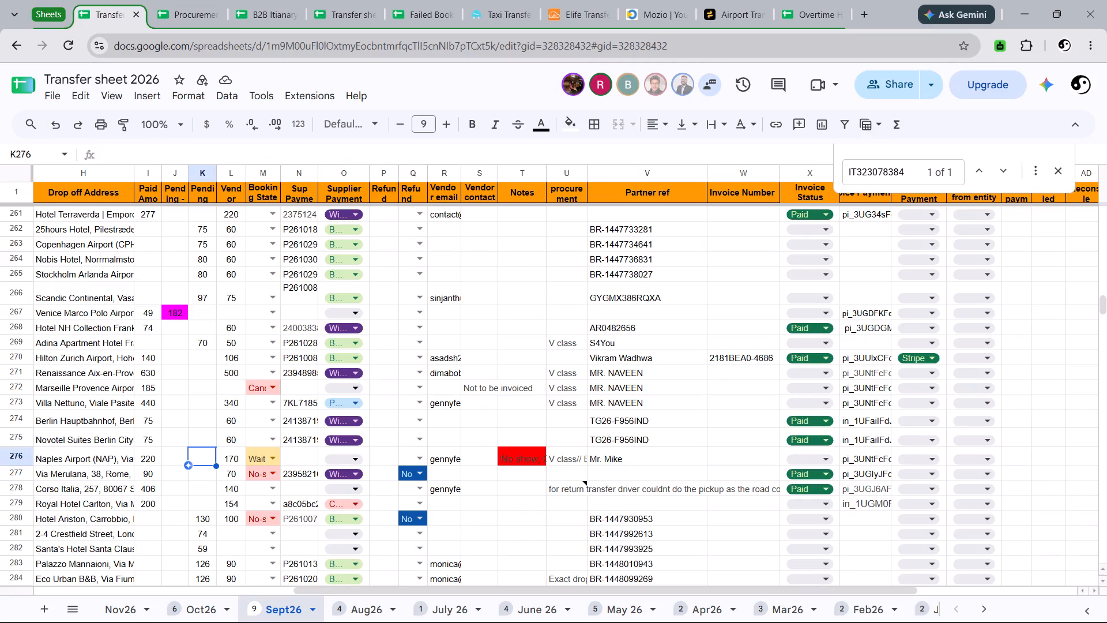
pyautogui.press('Left')
pyautogui.press('Left')
pyautogui.press('Left')
pyautogui.press('Left')
pyautogui.press('Left')
pyautogui.press('Left')
pyautogui.press('Left')
pyautogui.press('Left')
pyautogui.press('Left')
pyautogui.press('Left')
pyautogui.press('Left')
pyautogui.press('Left')
pyautogui.press('Left')
pyautogui.press('Left')
pyautogui.press('Left')
pyautogui.press('Left')
pyautogui.press('Left')
pyautogui.press('Left')
pyautogui.press('Left')
pyautogui.press('Left')
pyautogui.press('Right')
pyautogui.press('Right')
pyautogui.press('Right')
pyautogui.press('Right')
pyautogui.press('Right')
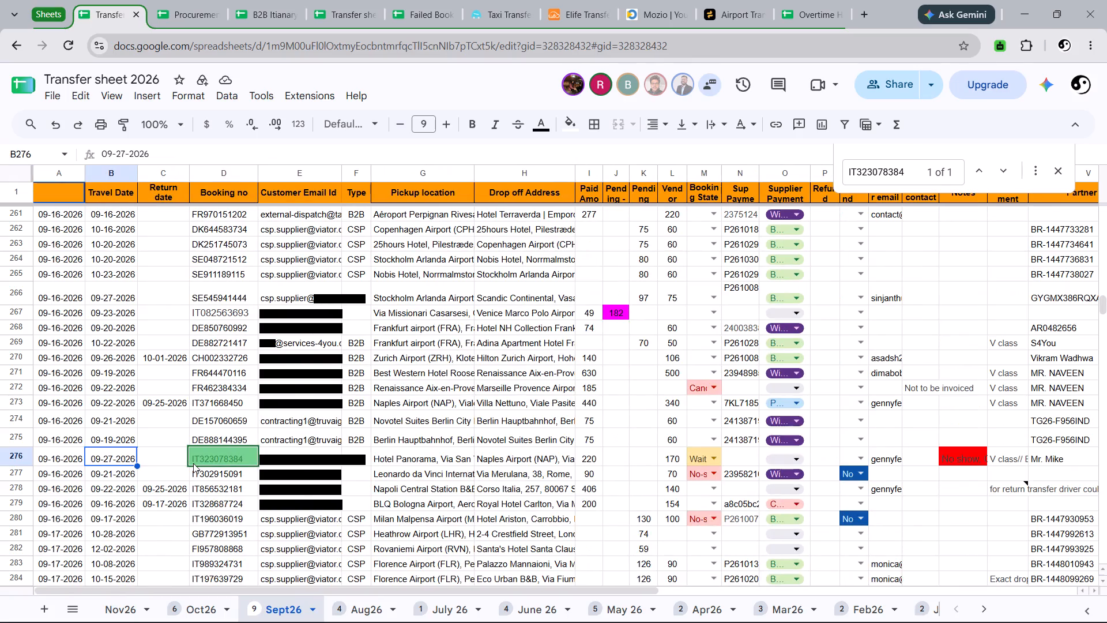
pyautogui.press('Right')
pyautogui.press('Right')
pyautogui.press('Right')
pyautogui.press('Right')
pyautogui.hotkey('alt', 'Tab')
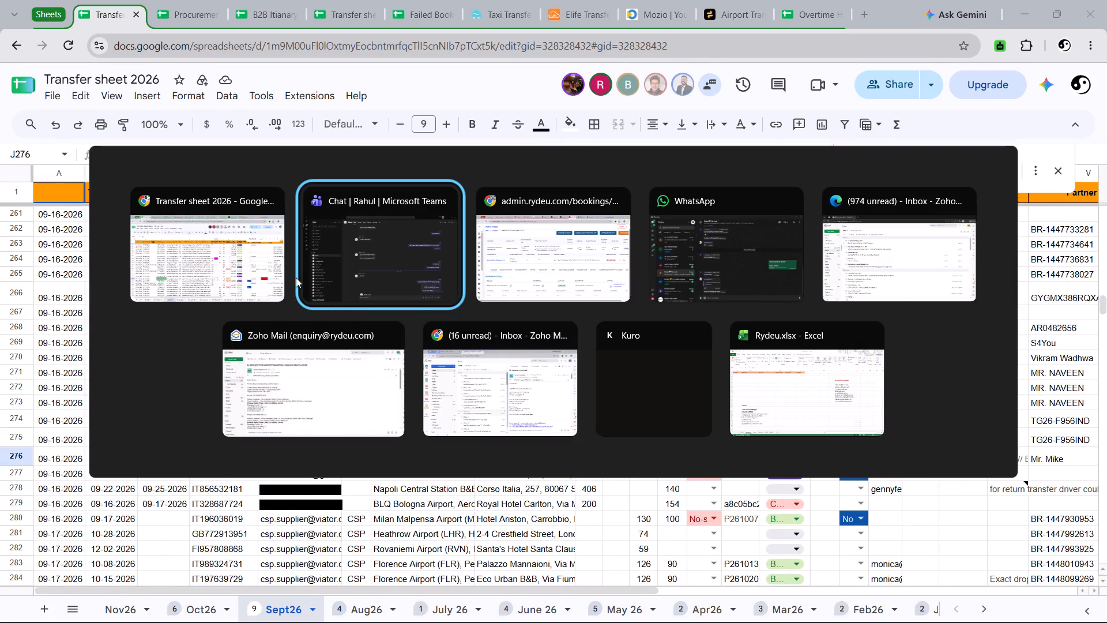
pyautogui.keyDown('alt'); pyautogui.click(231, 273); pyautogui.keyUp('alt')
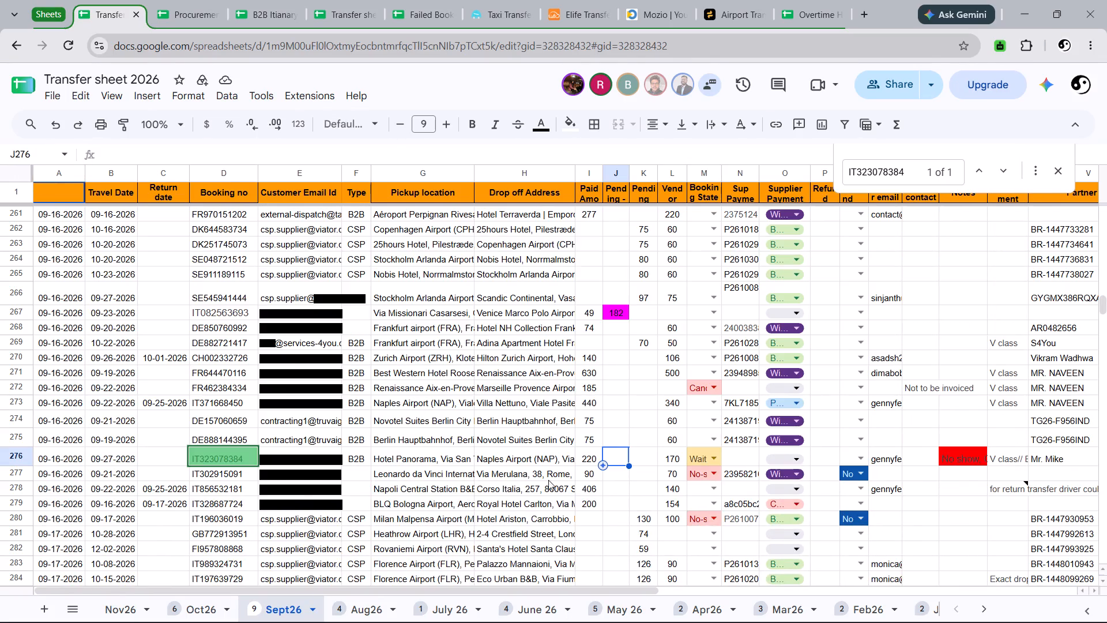
pyautogui.click(642, 458)
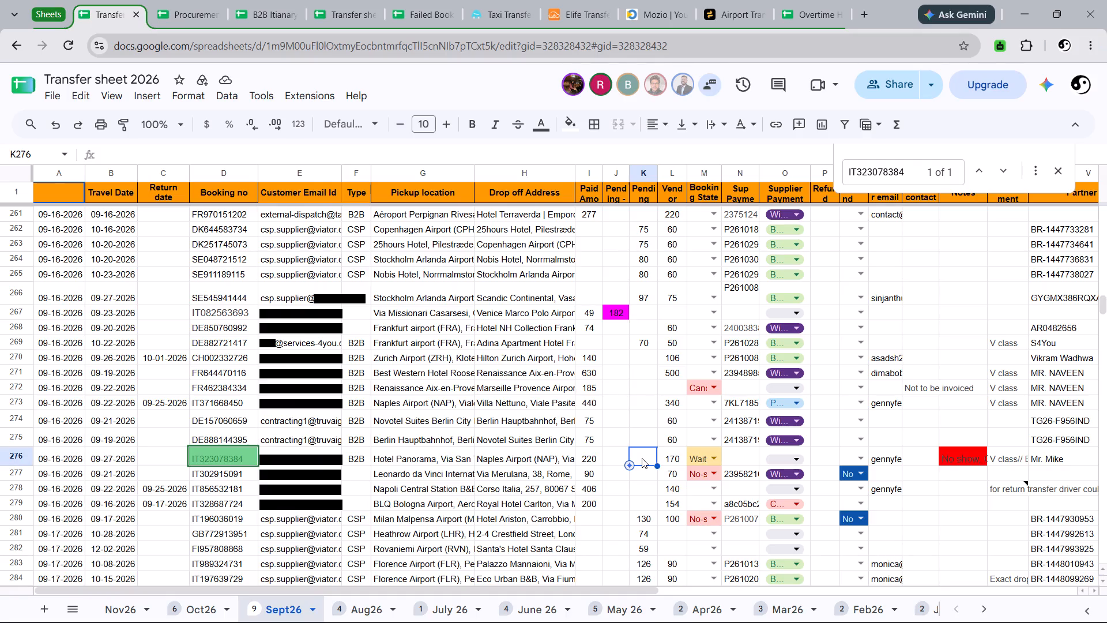
pyautogui.press('Right')
pyautogui.press('Right')
pyautogui.press('Right')
pyautogui.press('Right')
pyautogui.press('Right')
pyautogui.press('Right')
pyautogui.press('Right')
pyautogui.press('Right')
pyautogui.press('Right')
pyautogui.press('Right')
pyautogui.press('Right')
pyautogui.press('Right')
pyautogui.press('Right')
pyautogui.press('Right')
pyautogui.press('Right')
pyautogui.press('Right')
pyautogui.press('Right')
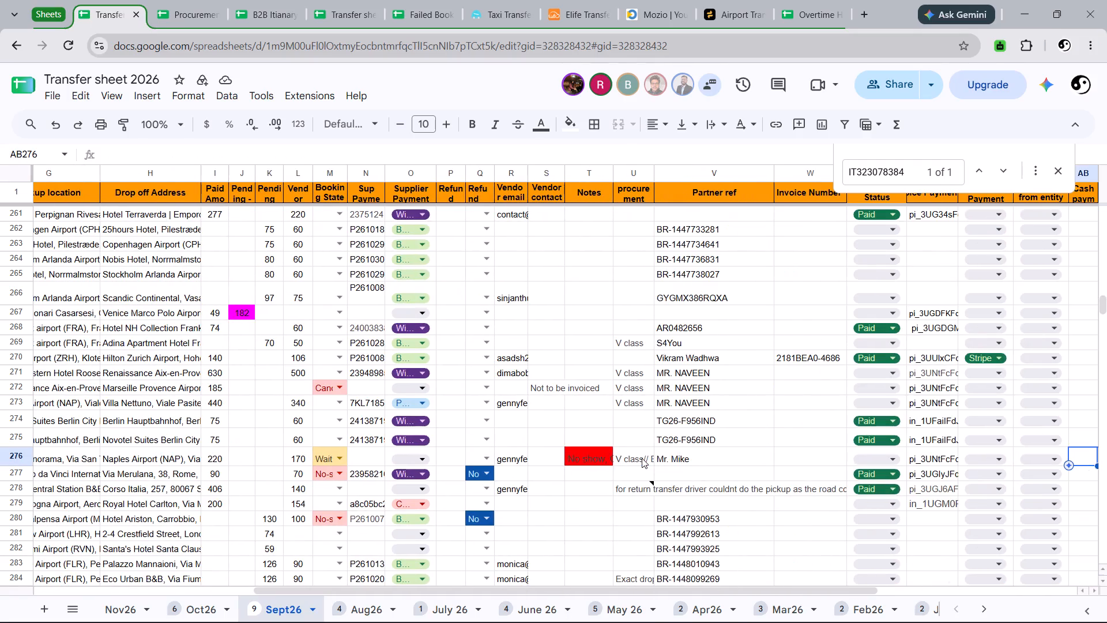
pyautogui.press('Left')
pyautogui.press('Left')
pyautogui.press('Left')
pyautogui.press('Left')
pyautogui.press('Left')
pyautogui.press('Left')
pyautogui.press('Left')
pyautogui.press('Left')
pyautogui.press('Left')
pyautogui.press('Left')
pyautogui.press('Left')
pyautogui.press('Left')
pyautogui.press('Left')
pyautogui.press('Left')
pyautogui.press('Left')
pyautogui.press('Left')
pyautogui.press('Left')
pyautogui.press('Left')
pyautogui.press('Left')
pyautogui.press('Left')
pyautogui.press('Left')
pyautogui.press('Left')
pyautogui.press('Left')
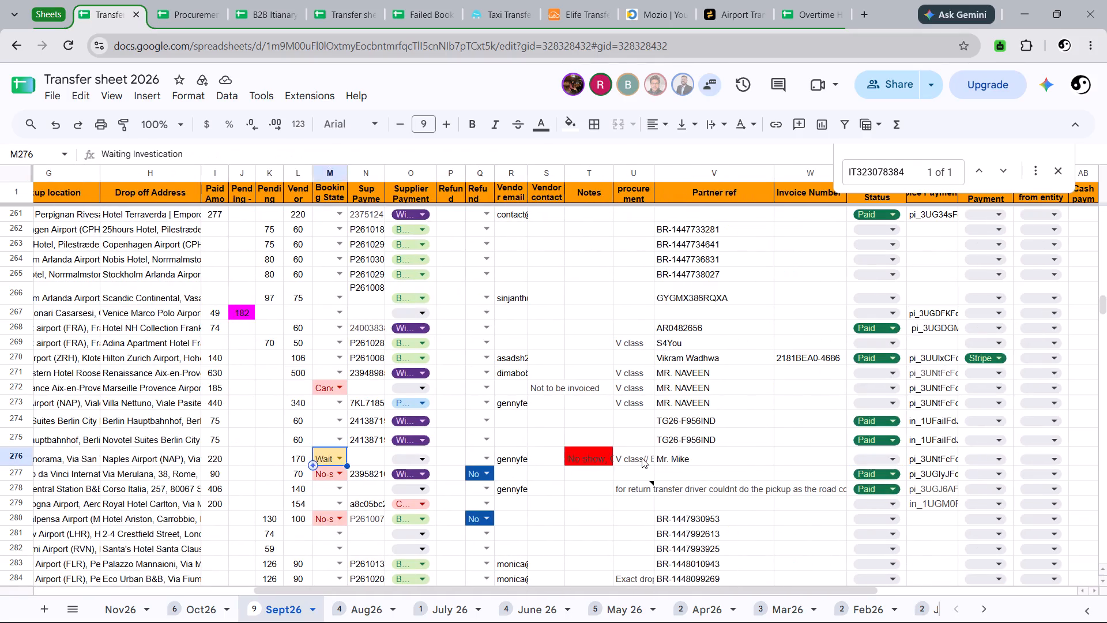
pyautogui.press('Right')
pyautogui.press('Right')
pyautogui.press('Right')
pyautogui.press('Right')
pyautogui.press('Right')
pyautogui.press('Right')
pyautogui.press('Right')
pyautogui.press('Right')
pyautogui.press('Right')
pyautogui.press('Right')
pyautogui.press('Right')
pyautogui.press('Right')
pyautogui.press('Right')
pyautogui.press('Right')
pyautogui.press('Right')
pyautogui.press('Right')
pyautogui.press('Right')
pyautogui.press('Right')
pyautogui.press('Right')
pyautogui.press('Right')
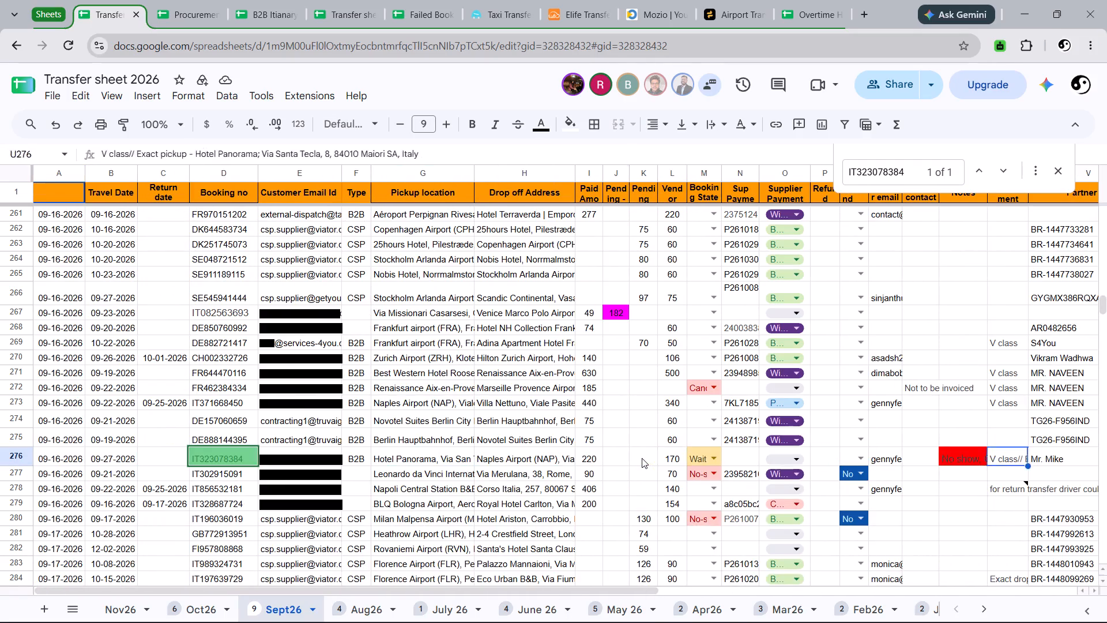
pyautogui.press('Left')
pyautogui.press('Left')
pyautogui.press('Left')
pyautogui.press('Left')
pyautogui.press('Left')
pyautogui.press('Left')
pyautogui.press('Right')
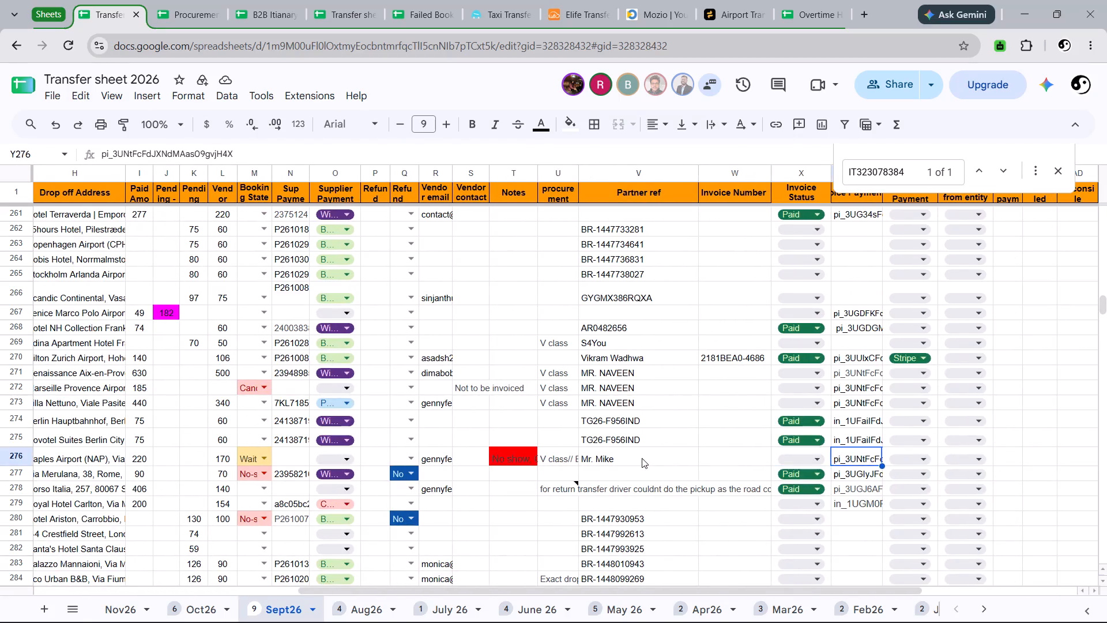
pyautogui.press('Menu')
pyautogui.press('Down')
pyautogui.press('Down')
pyautogui.press('Down')
pyautogui.press('Down')
pyautogui.press('Down')
pyautogui.press('Down')
pyautogui.press('Down')
pyautogui.press('Down')
pyautogui.press('Down')
pyautogui.press('Down')
pyautogui.press('Down')
pyautogui.press('Down')
pyautogui.press('Down')
pyautogui.press('Down')
pyautogui.press('Down')
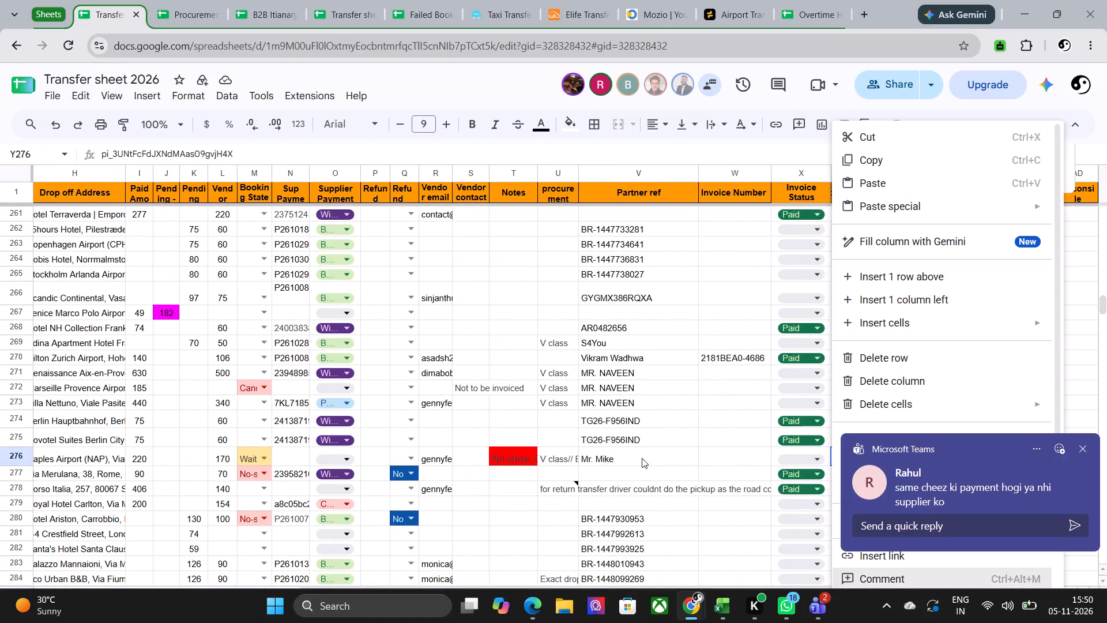
pyautogui.click(1086, 448)
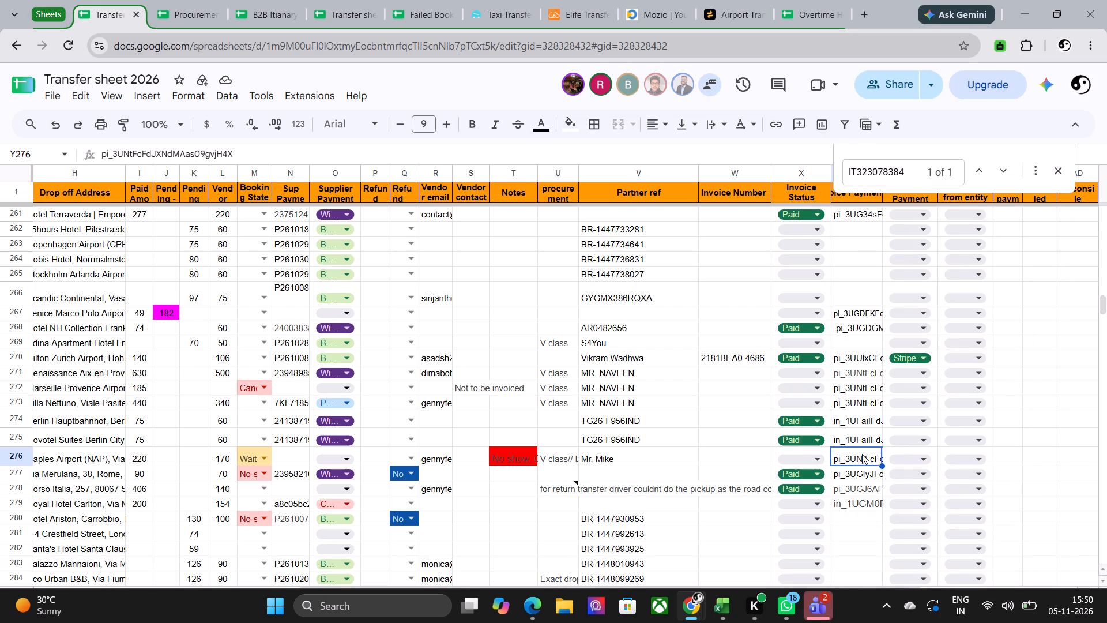
pyautogui.rightClick(850, 457)
pyautogui.click(906, 514)
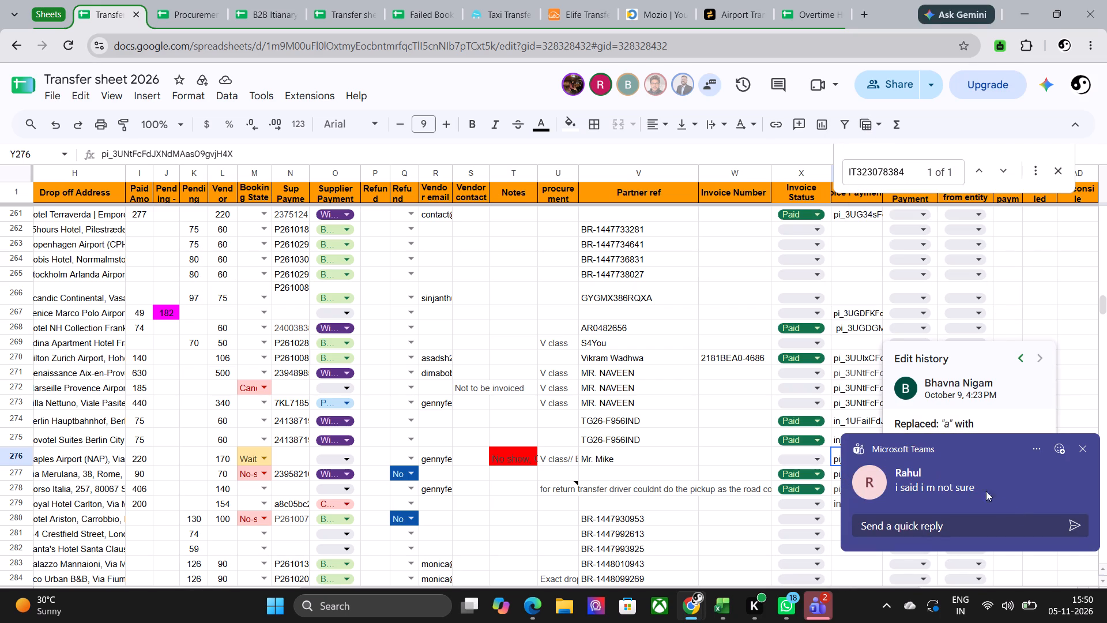
pyautogui.click(1087, 448)
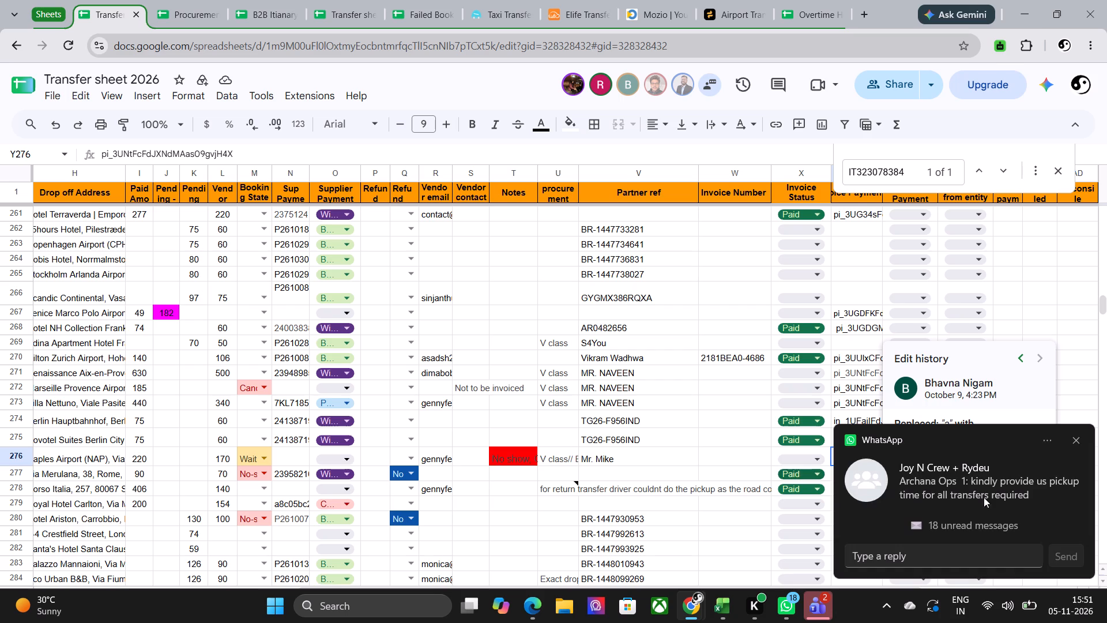
pyautogui.click(1078, 434)
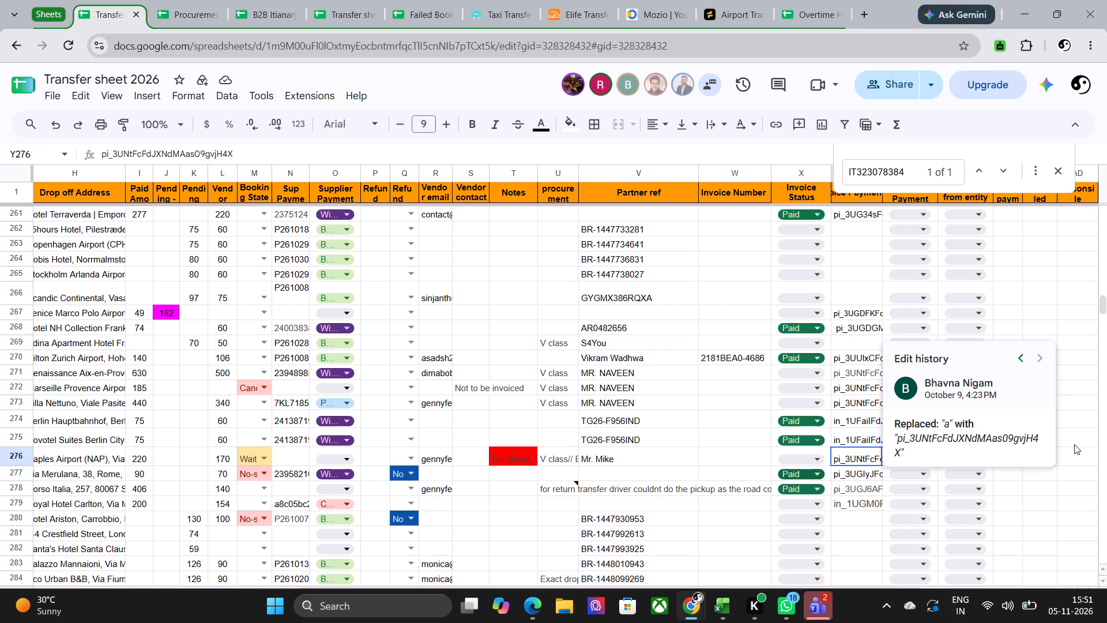
pyautogui.click(1019, 358)
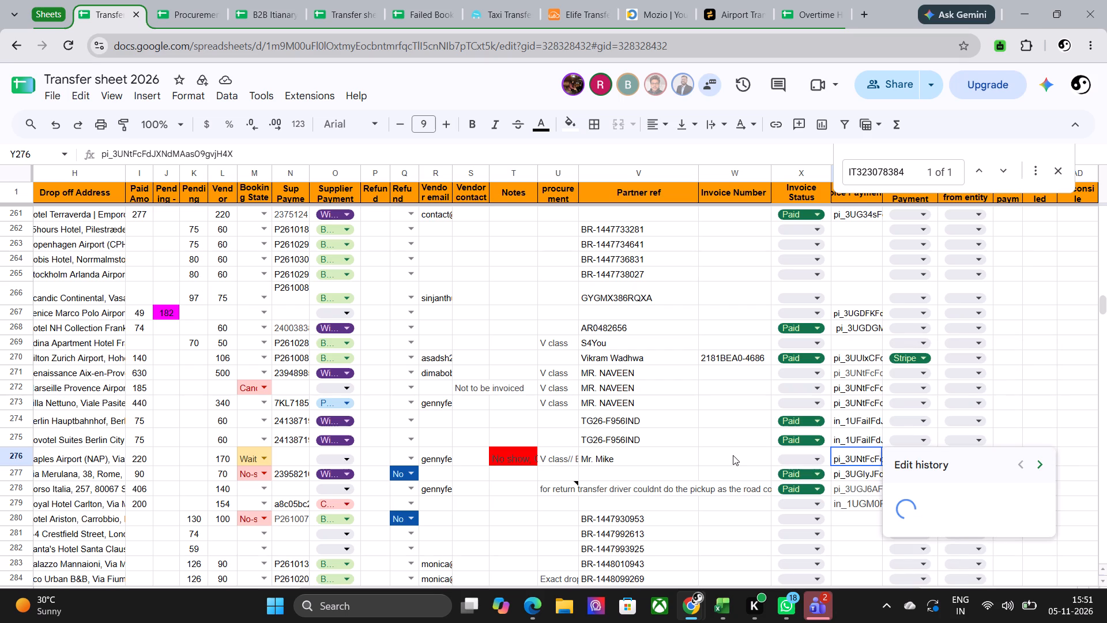
pyautogui.click(733, 455)
pyautogui.press('Left')
pyautogui.press('Left')
pyautogui.press('Left')
pyautogui.press('Left')
pyautogui.press('Left')
pyautogui.press('Left')
pyautogui.press('Left')
pyautogui.press('Left')
pyautogui.press('Left')
pyautogui.press('Left')
pyautogui.press('Left')
pyautogui.press('Left')
pyautogui.press('Left')
pyautogui.press('Left')
pyautogui.press('Left')
pyautogui.press('Left')
pyautogui.press('Left')
pyautogui.press('Left')
pyautogui.press('Left')
pyautogui.press('Left')
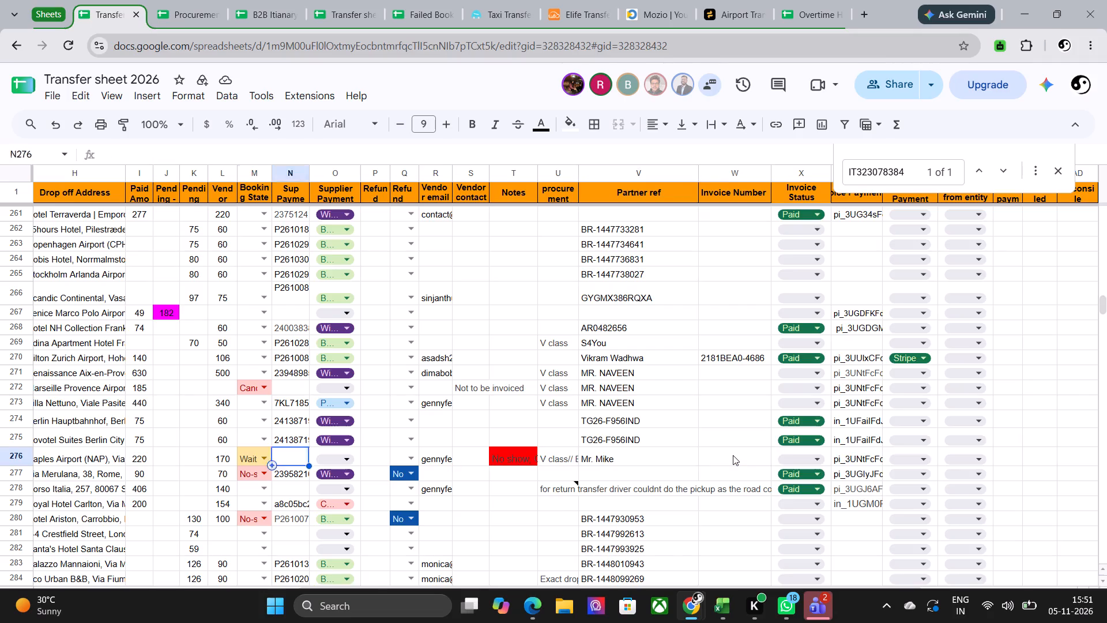
pyautogui.press('Right')
pyautogui.press('Right')
pyautogui.press('Right')
pyautogui.press('Right')
pyautogui.press('Right')
pyautogui.press('Right')
pyautogui.press('Right')
pyautogui.press('Right')
pyautogui.press('Right')
pyautogui.press('Right')
pyautogui.press('Right')
pyautogui.press('Right')
pyautogui.press('Right')
pyautogui.press('Right')
pyautogui.press('Right')
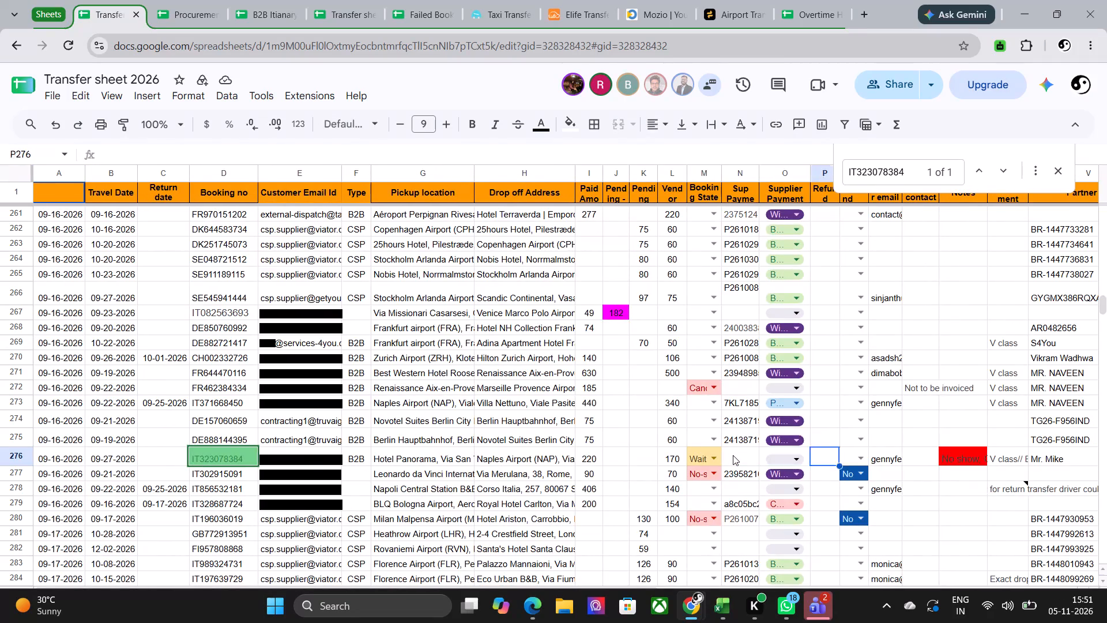
pyautogui.press('Right')
pyautogui.press('Right')
pyautogui.press('Right')
pyautogui.press('Right')
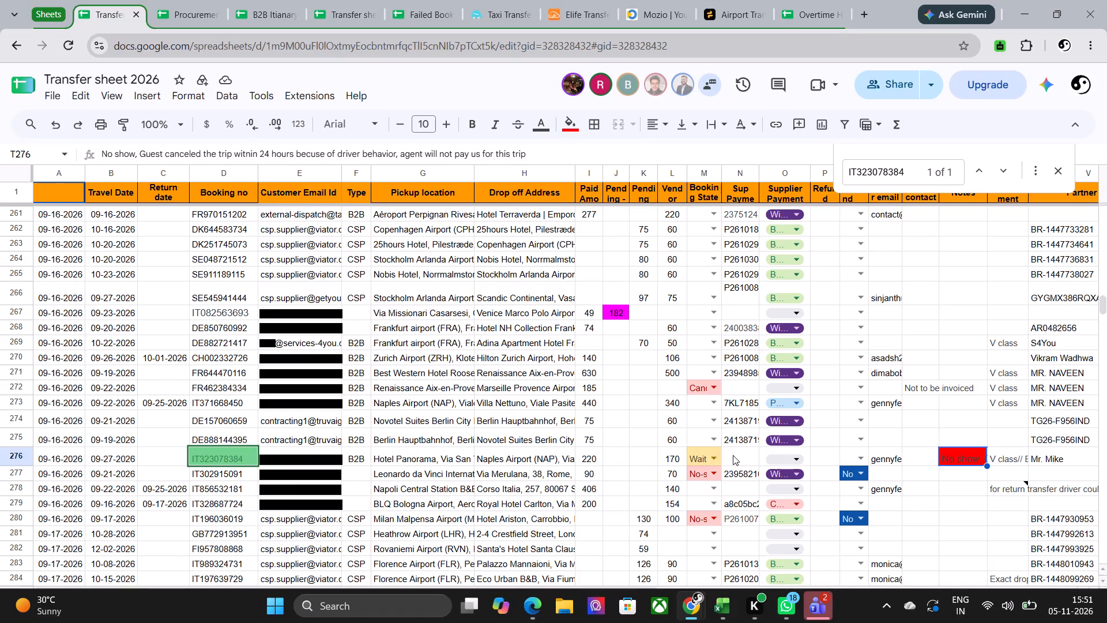
pyautogui.press('Left')
pyautogui.press('Left')
pyautogui.press('Left')
pyautogui.press('Left')
pyautogui.press('Left')
pyautogui.press('Left')
pyautogui.press('Left')
pyautogui.press('Left')
pyautogui.press('Left')
pyautogui.press('Left')
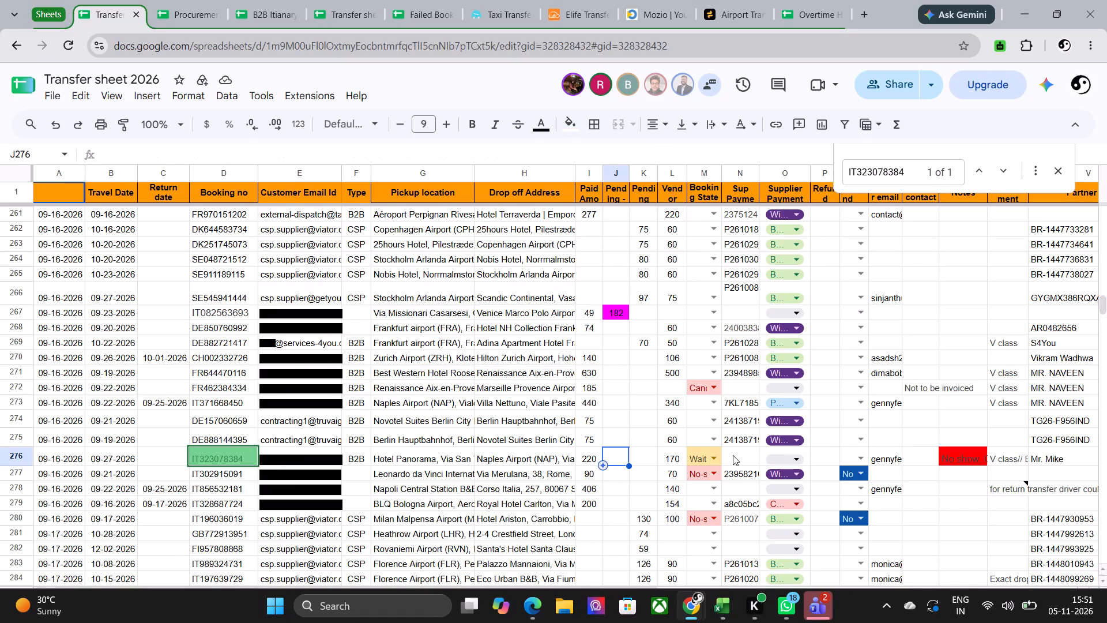
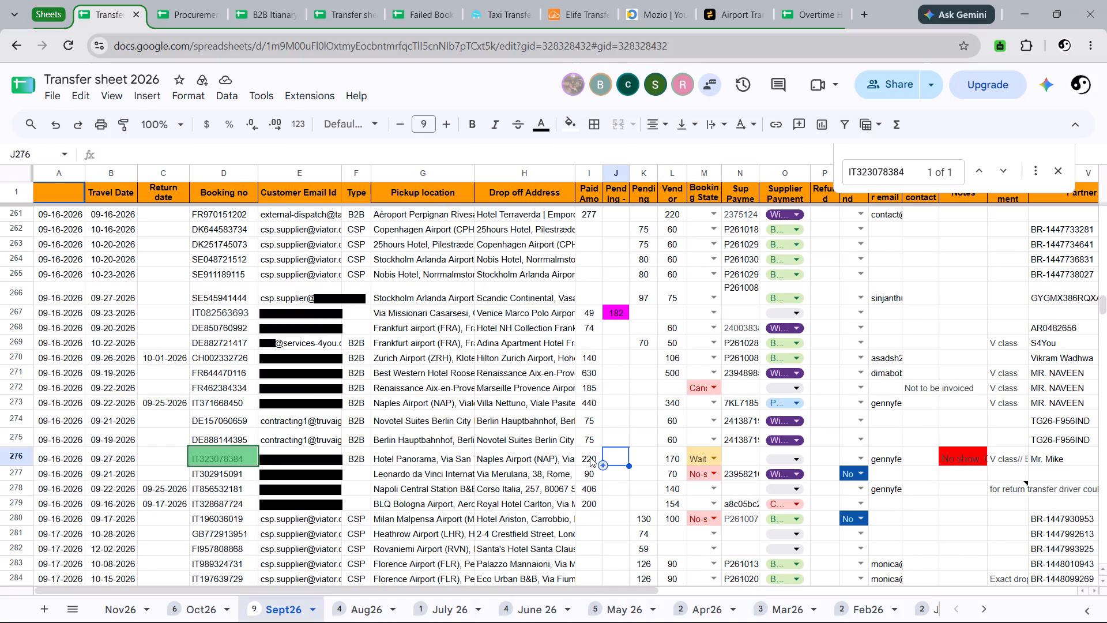
pyautogui.click(590, 457)
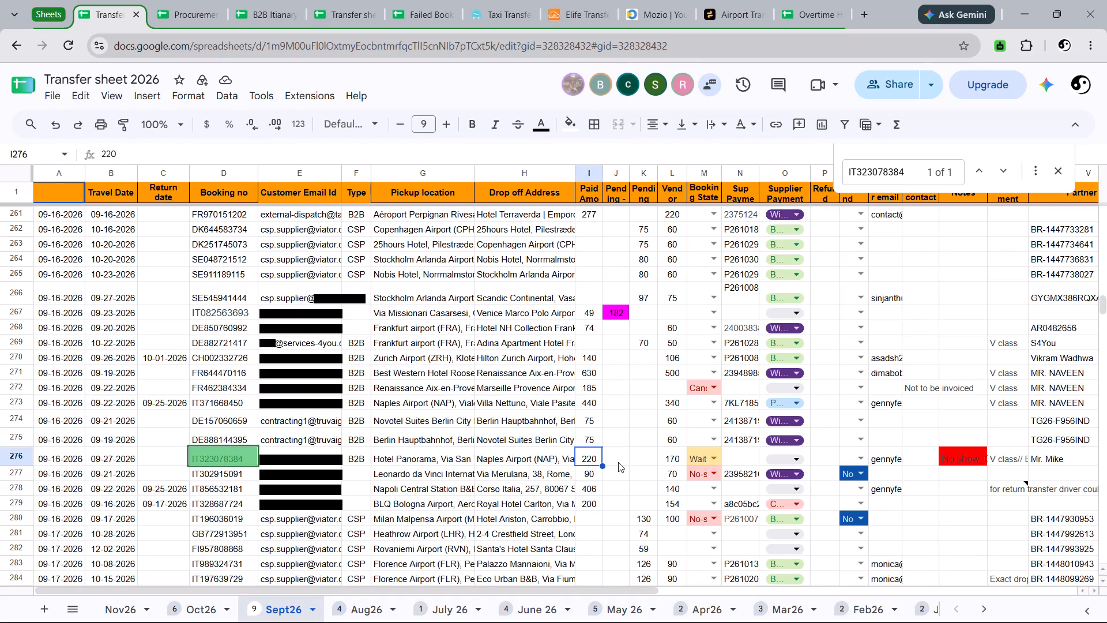
pyautogui.press('Right')
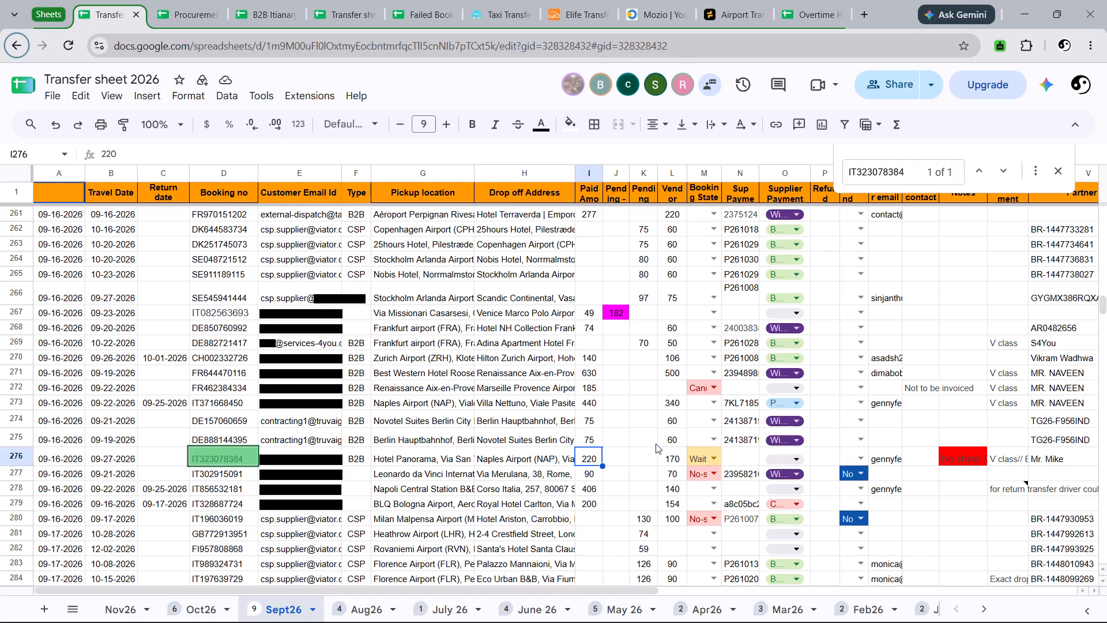
pyautogui.press('Escape')
pyautogui.press('Escape')
pyautogui.press('Right')
pyautogui.press('Right')
pyautogui.press('Right')
pyautogui.press('Right')
pyautogui.press('Right')
pyautogui.press('Right')
pyautogui.press('Right')
pyautogui.press('Right')
pyautogui.press('Right')
pyautogui.press('Right')
pyautogui.press('Right')
pyautogui.press('Right')
pyautogui.press('Right')
pyautogui.press('Right')
pyautogui.press('Right')
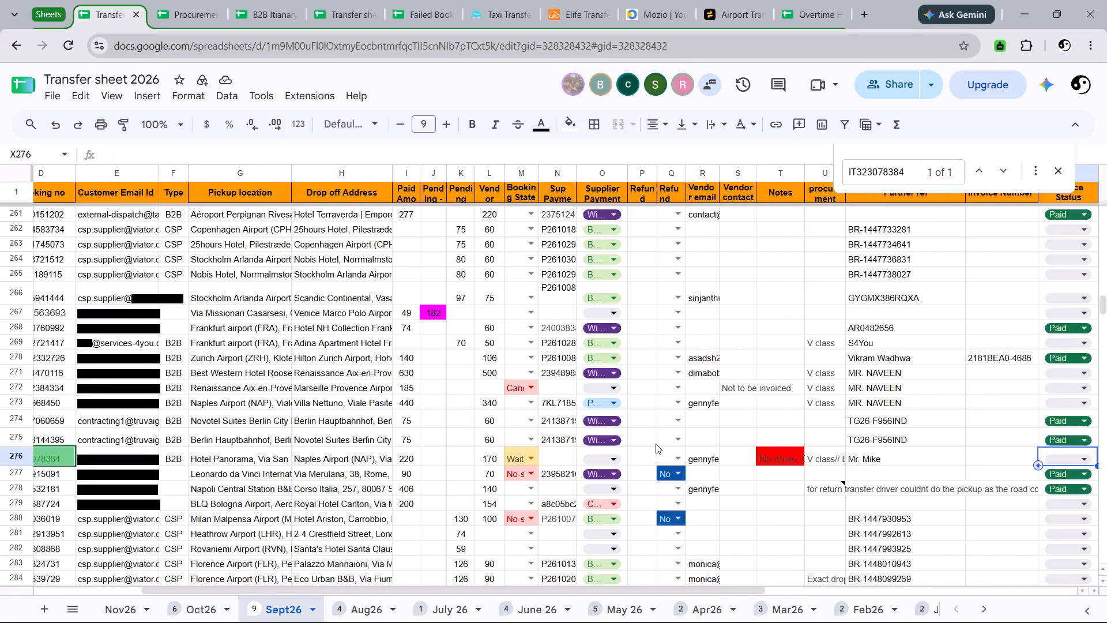
pyautogui.press('Right')
pyautogui.press('Right')
pyautogui.press('Right')
pyautogui.press('Left')
pyautogui.press('Left')
pyautogui.press('Left')
pyautogui.press('Right')
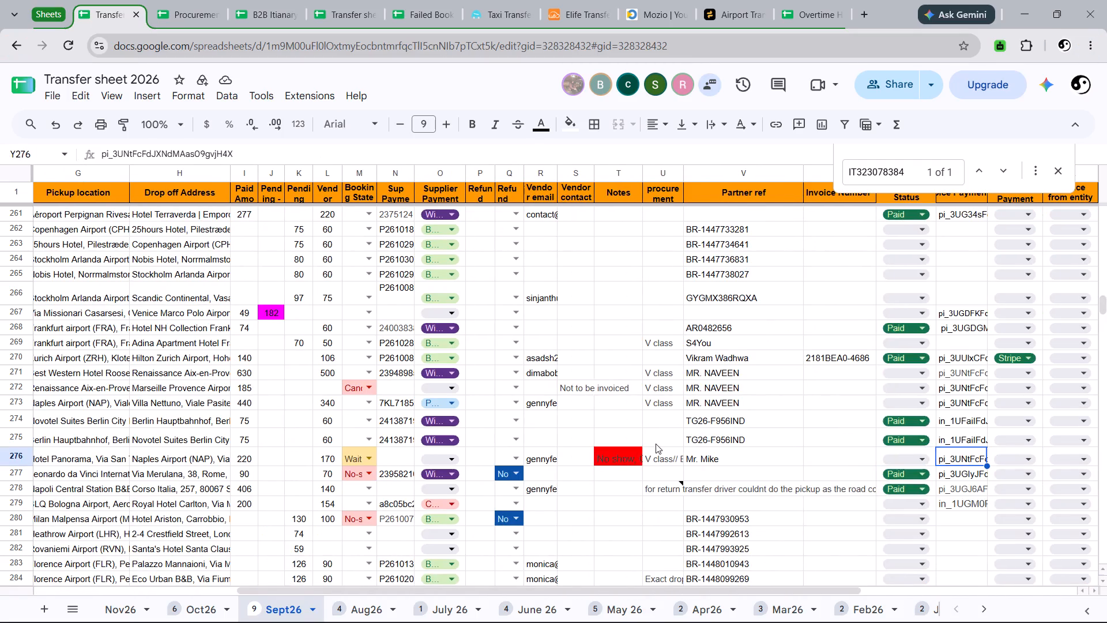
pyautogui.hotkey('ctrl', 'c')
# Switch from the Transfer sheet 2026 spreadsheet to another open window.
pyautogui.hotkey('alt', 'Tab')
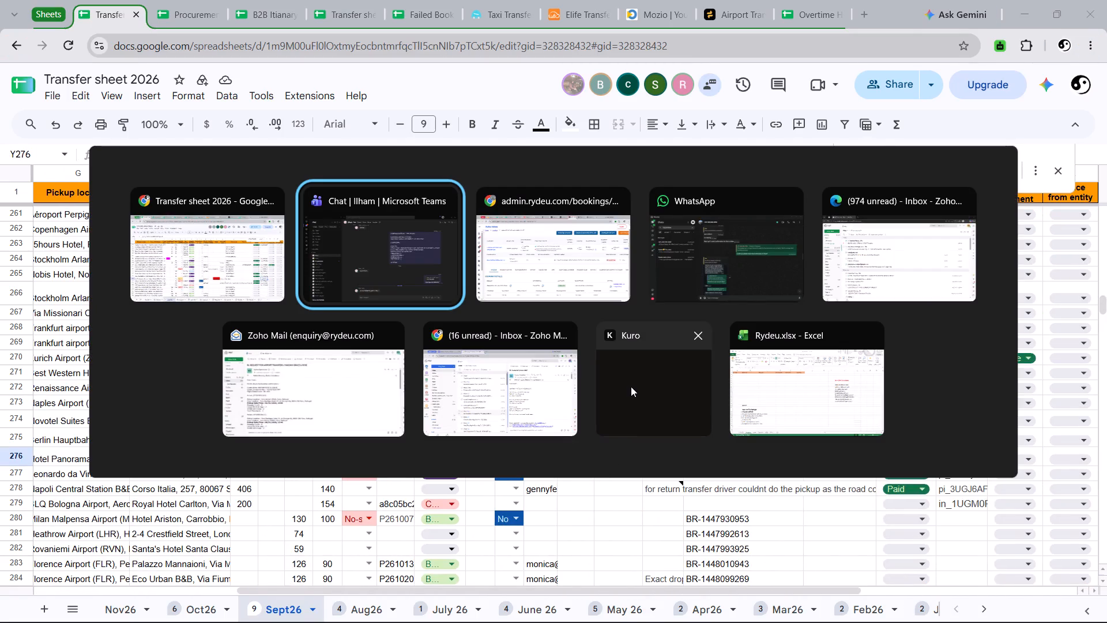
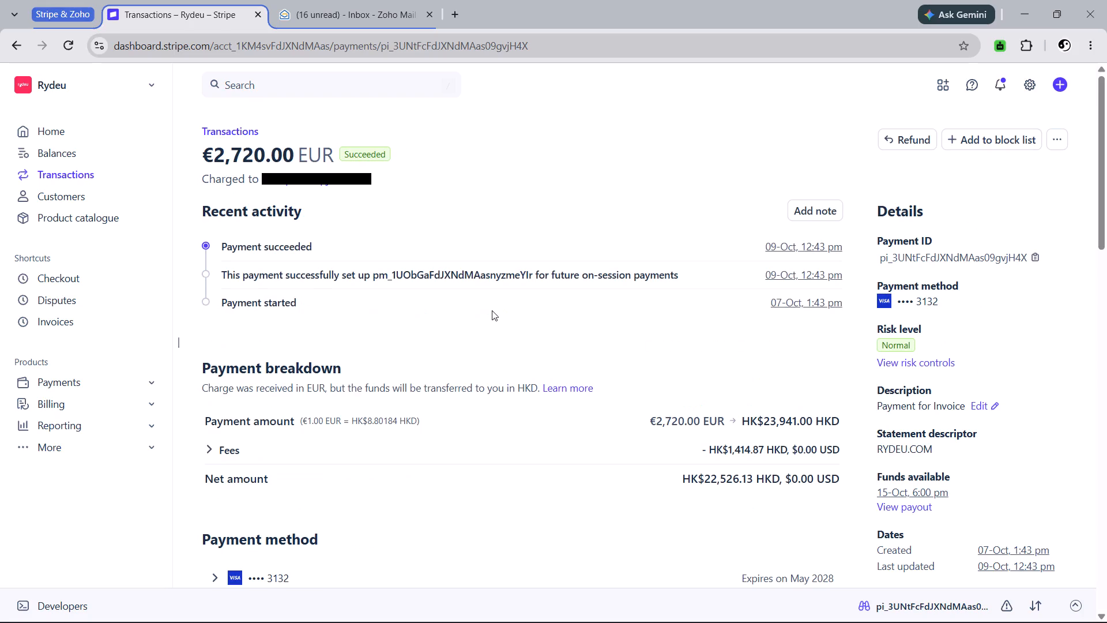
pyautogui.scroll(-2, 505, 310)
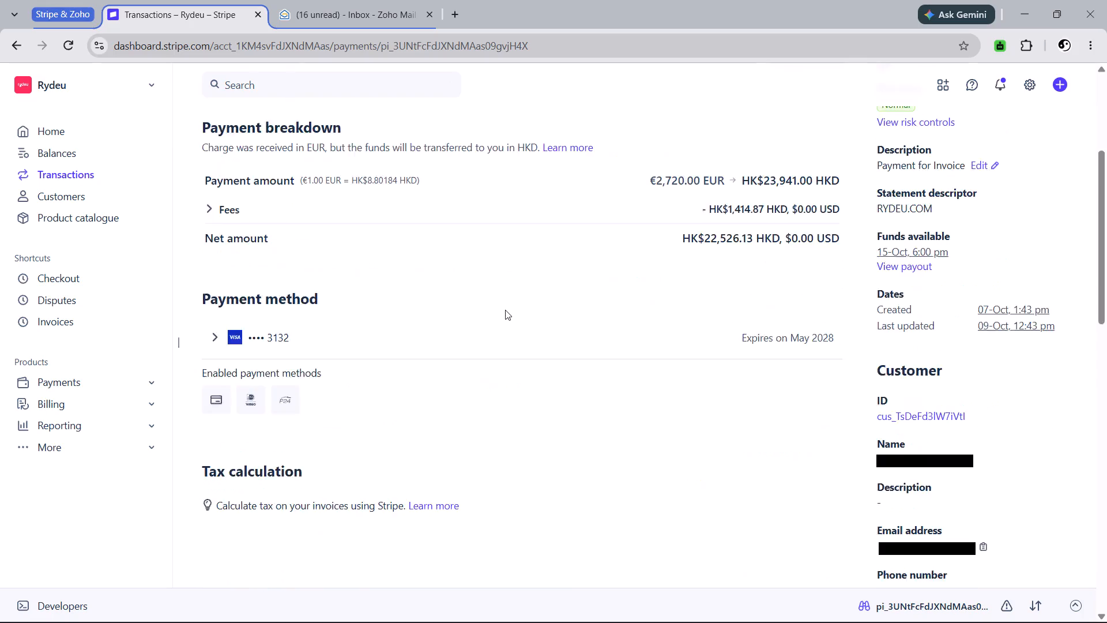
pyautogui.scroll(-4, 505, 310)
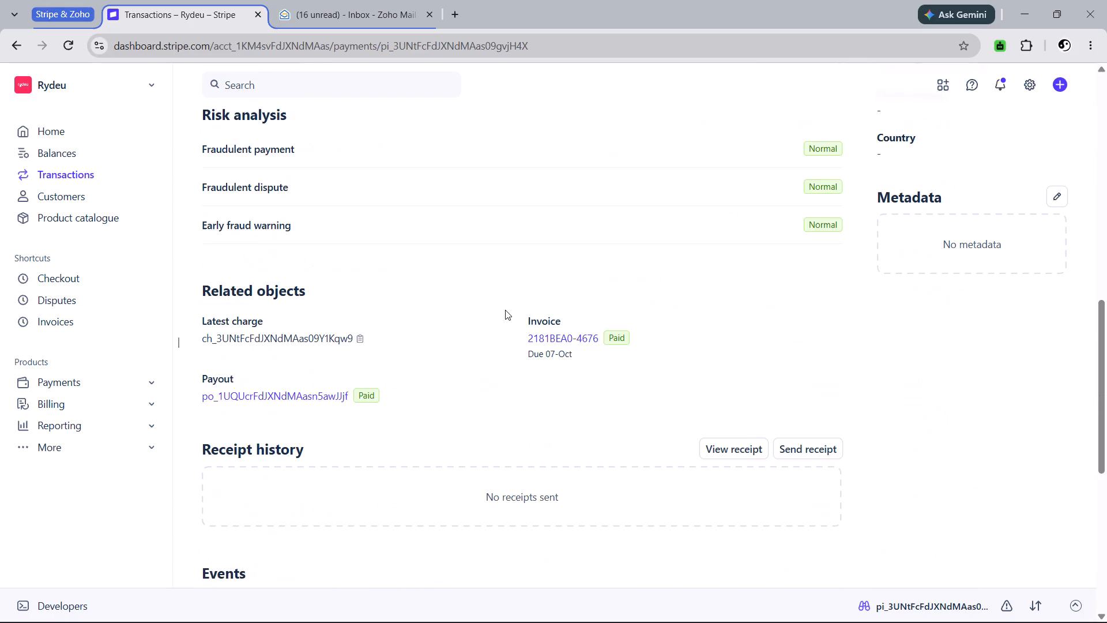
pyautogui.keyDown('ctrl'); pyautogui.click(550, 339); pyautogui.keyUp('ctrl')
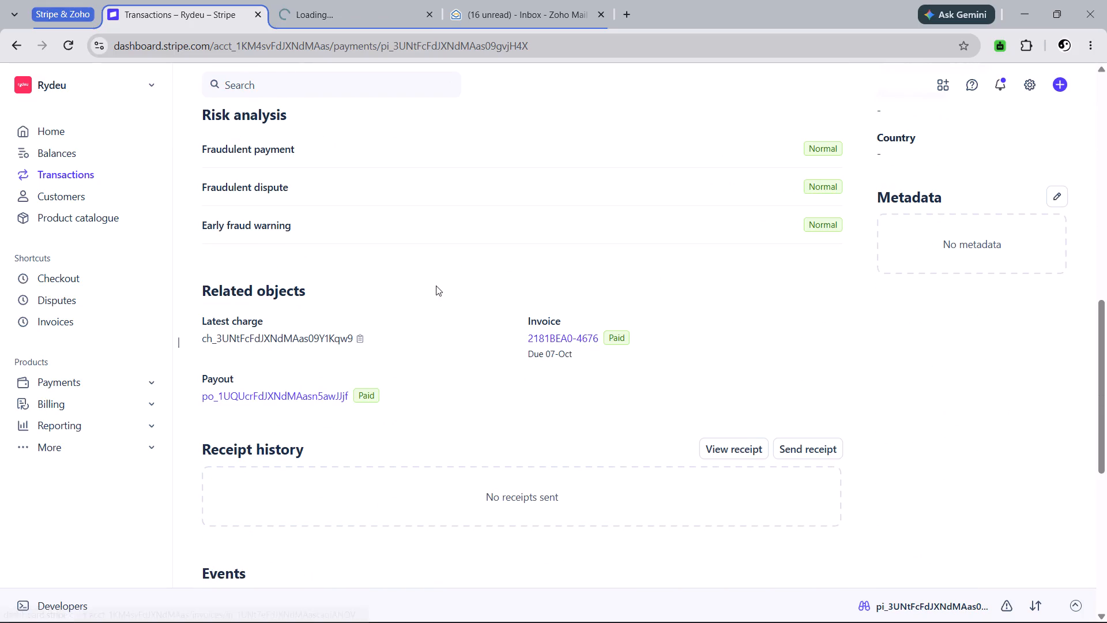
# Return to the payment summary and highlight the charged amount in the heading, without its currency symbol.
pyautogui.scroll(12, 451, 276)
pyautogui.scroll(6, 488, 320)
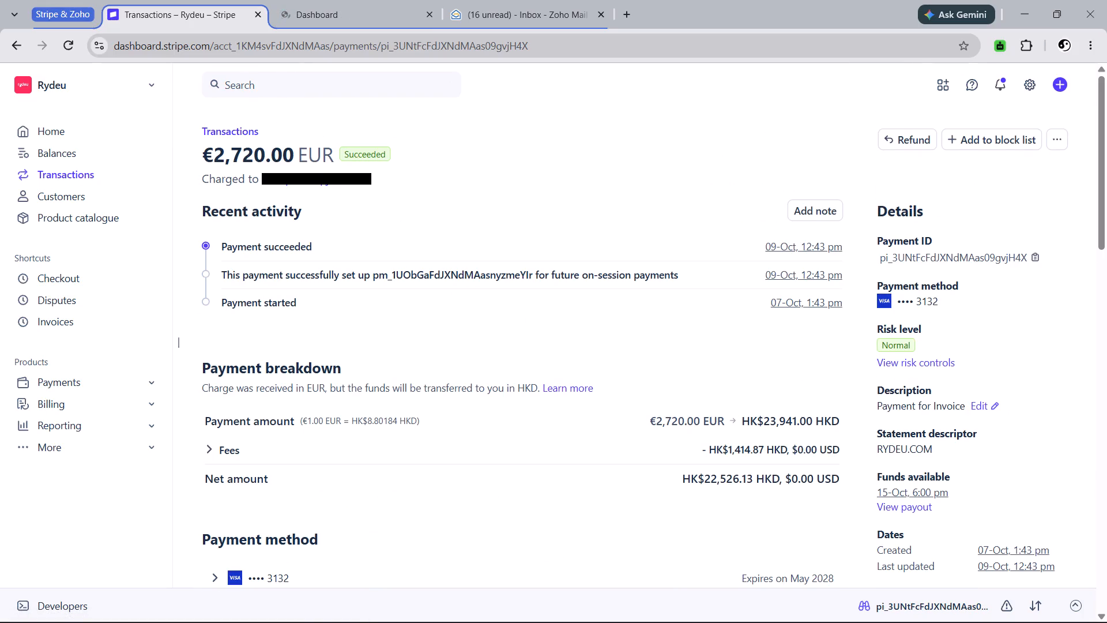
pyautogui.click(219, 153)
pyautogui.moveTo(219, 153); pyautogui.dragTo(248, 150)
pyautogui.click(231, 151)
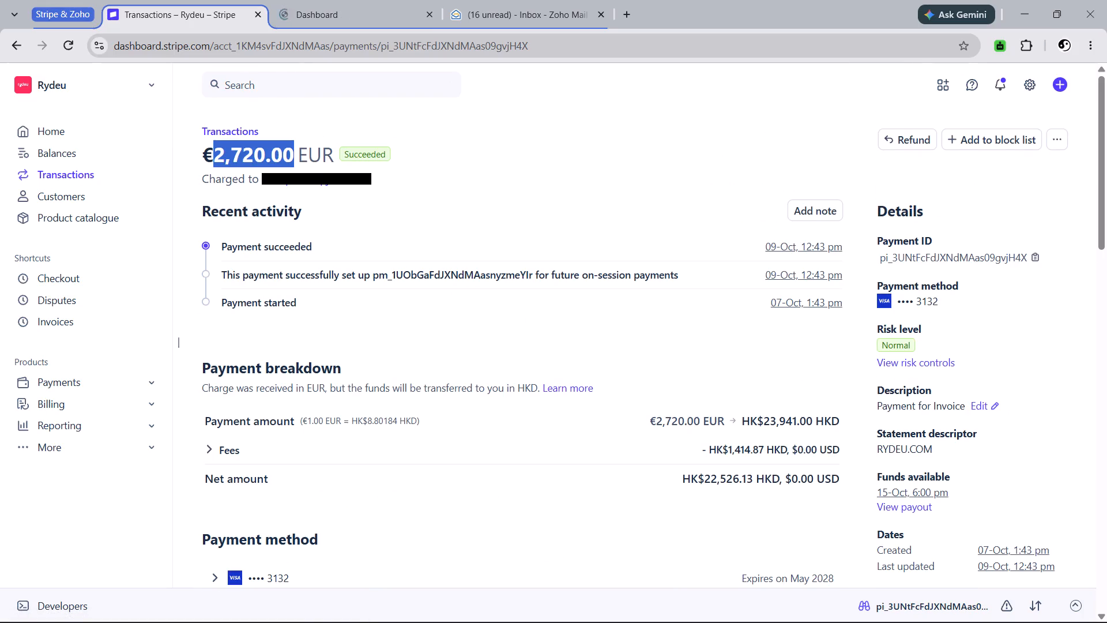
# Switch from the Stripe payment to the Rydeu Admin bookings window.
pyautogui.hotkey('alt', 'Tab')
pyautogui.hotkey('alt', 'Tab')
pyautogui.hotkey('alt', 'Tab')
pyautogui.hotkey('alt', 'Tab')
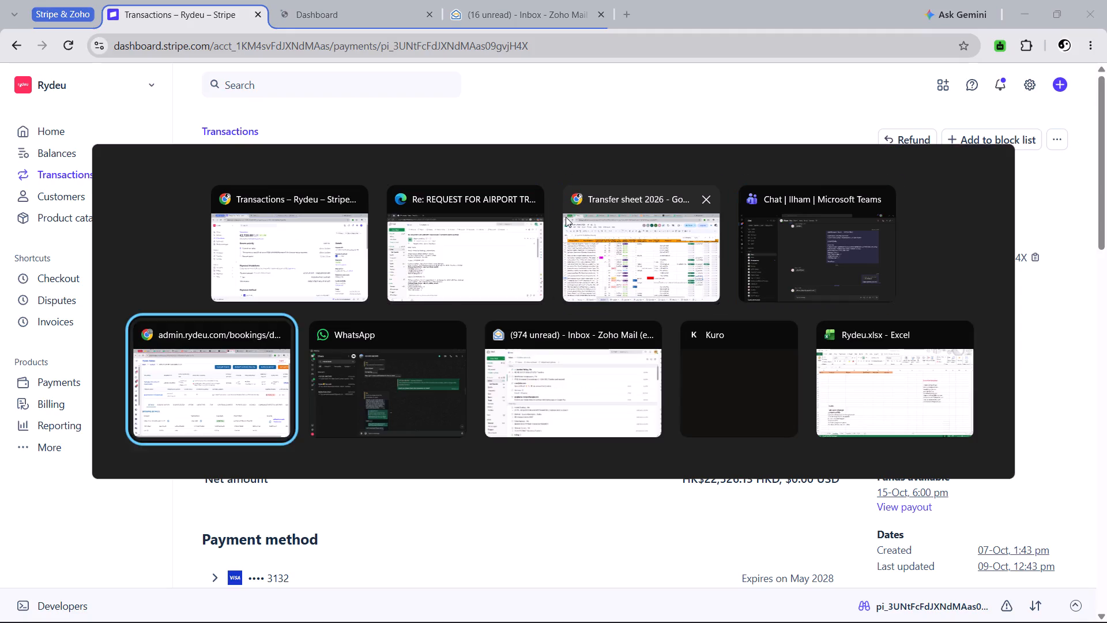
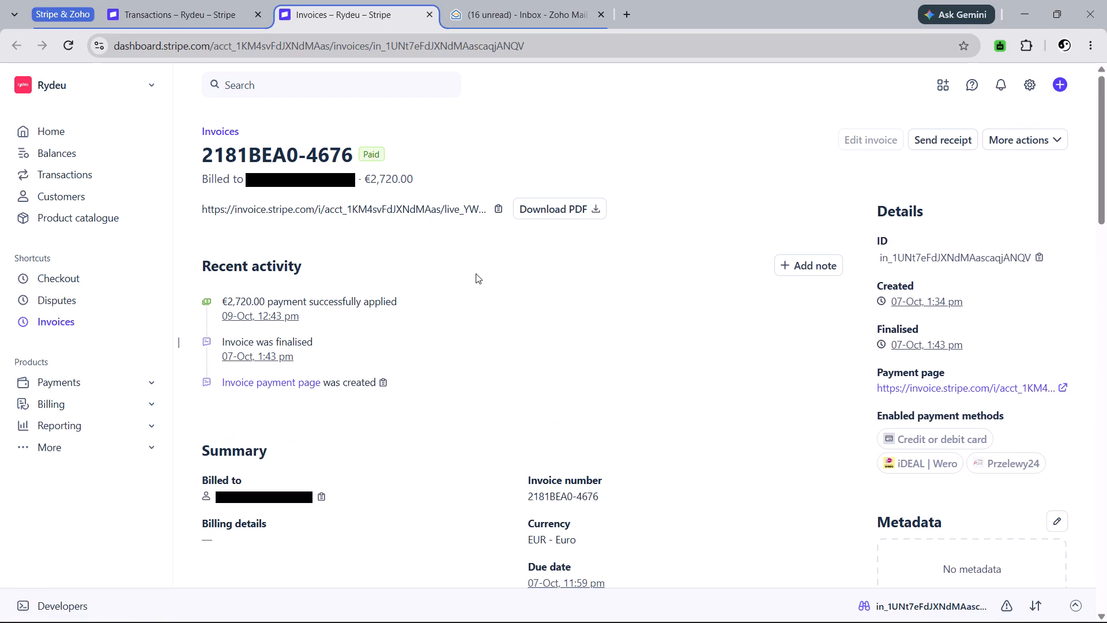
pyautogui.click(498, 205)
pyautogui.hotkey('alt', 'Tab')
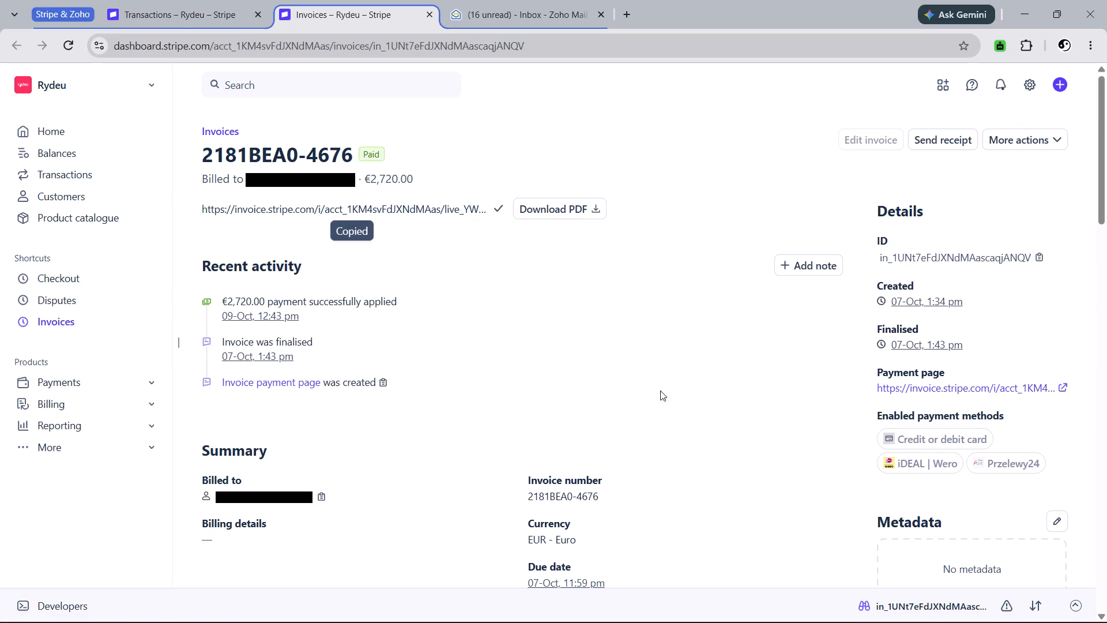
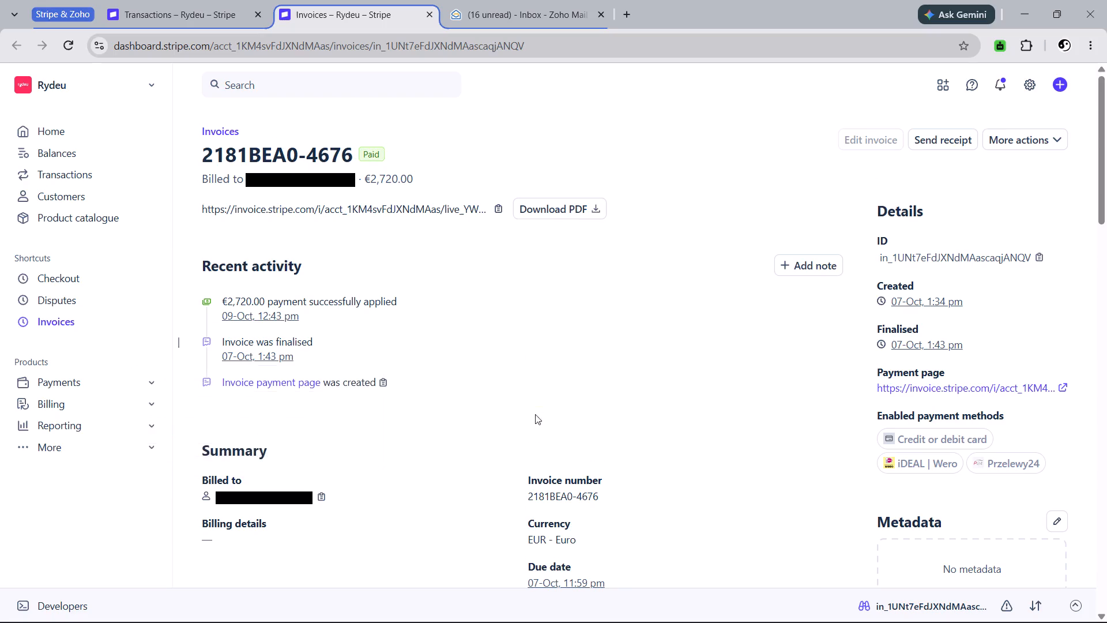
pyautogui.scroll(-2, 534, 414)
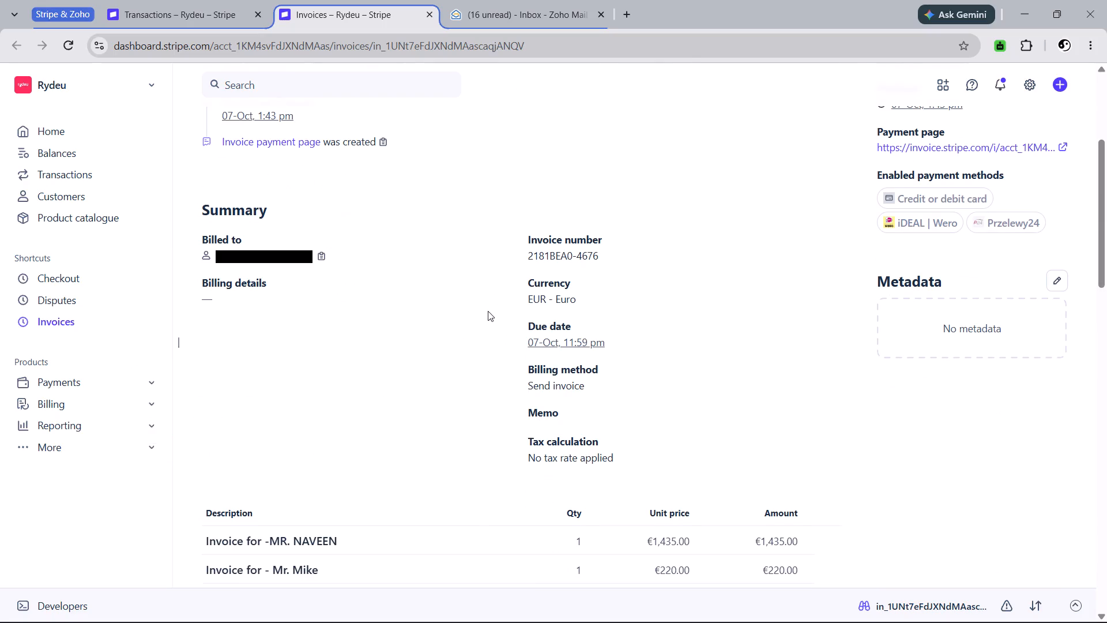
pyautogui.scroll(-1, 488, 316)
pyautogui.scroll(1, 488, 316)
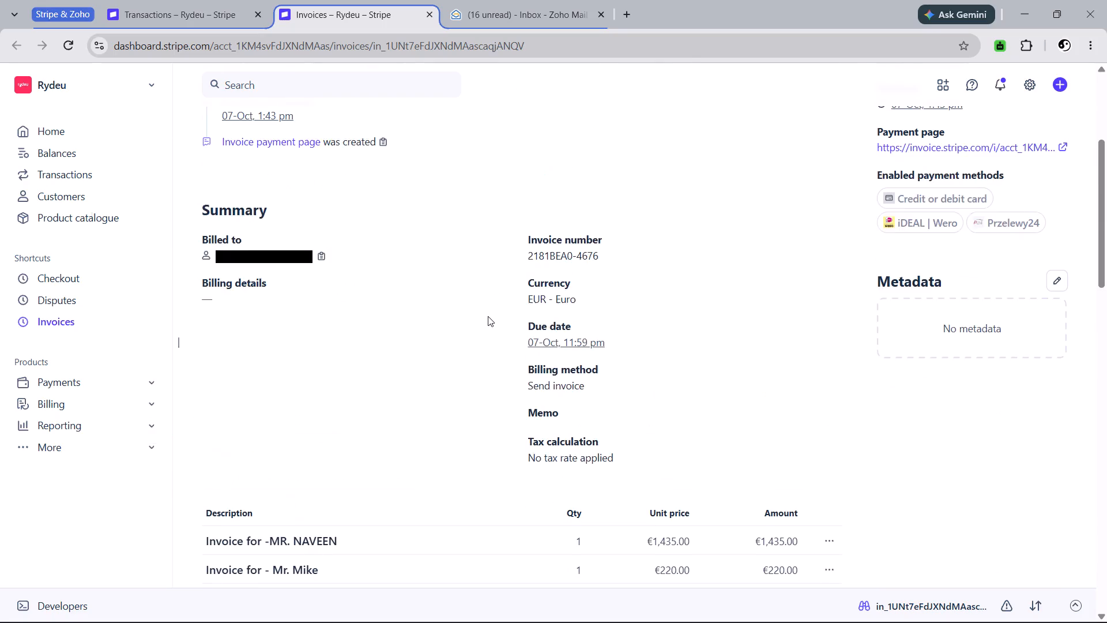
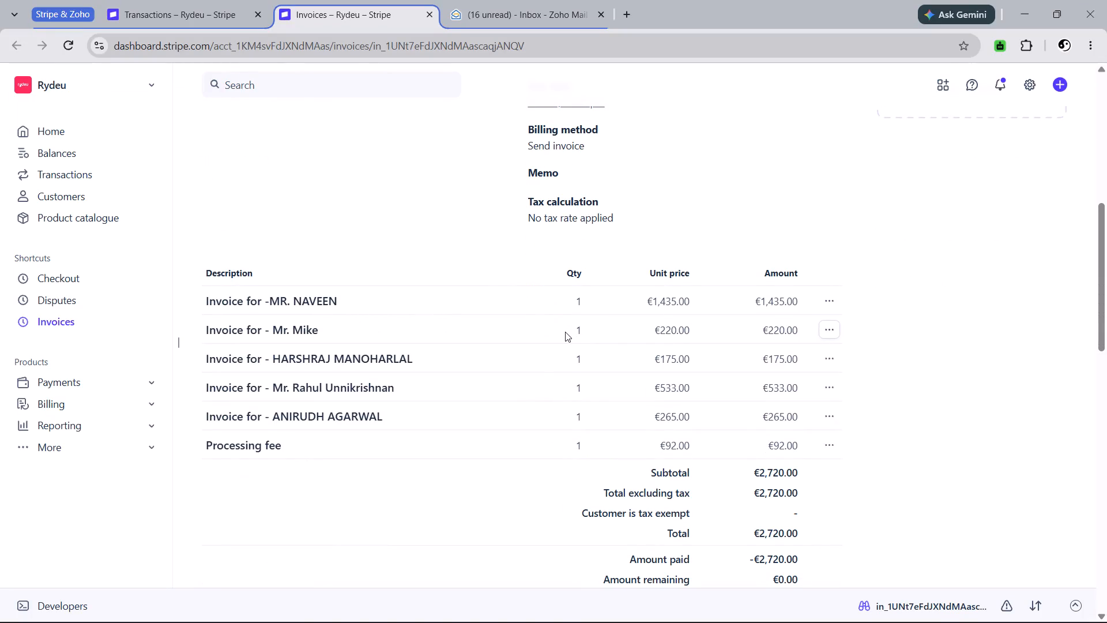
pyautogui.scroll(6, 565, 332)
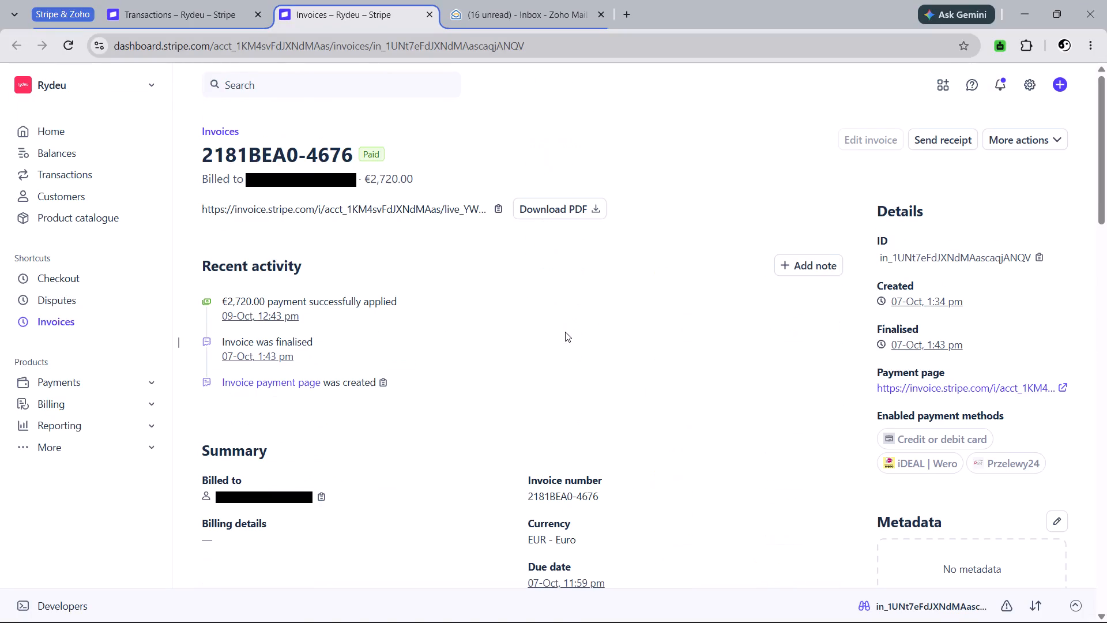
pyautogui.scroll(-4, 565, 332)
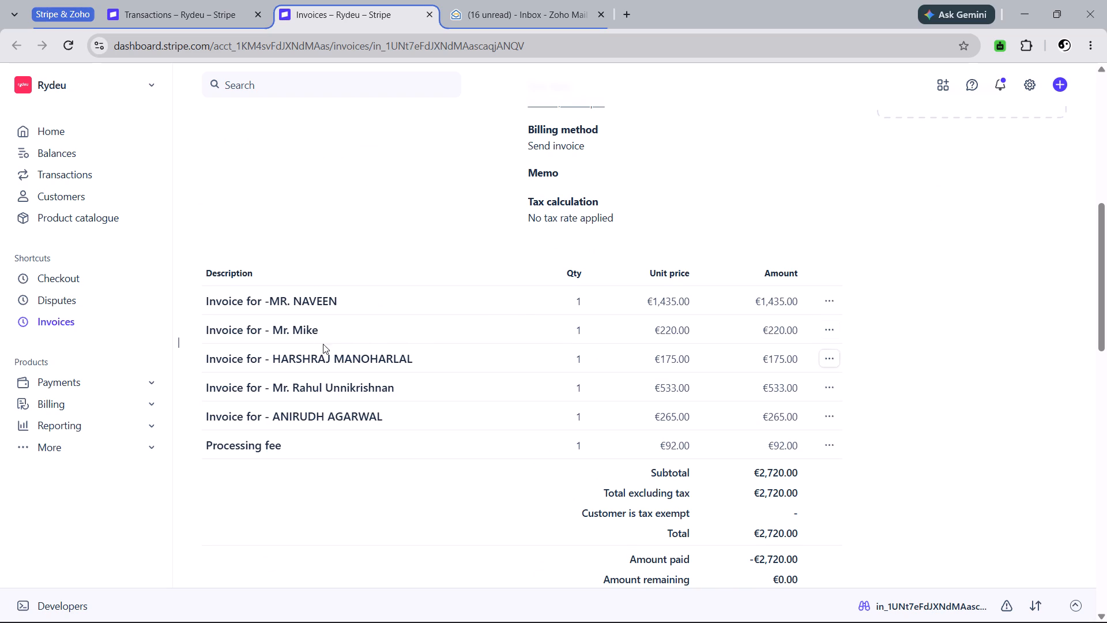
pyautogui.hotkey('alt', 'Tab')
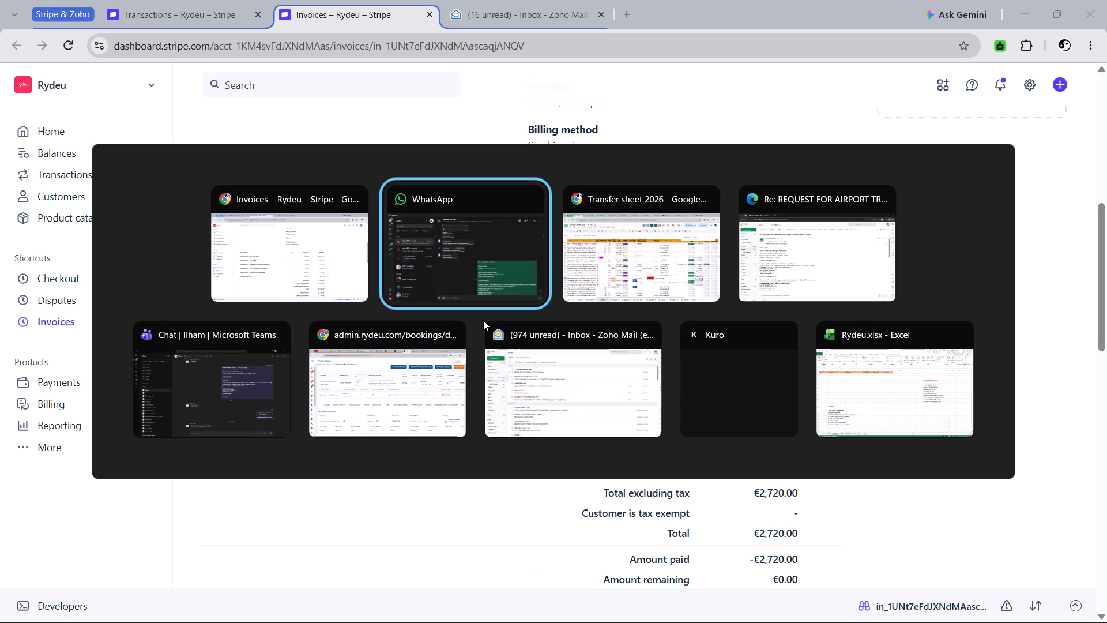
pyautogui.hotkey('alt', 'Tab')
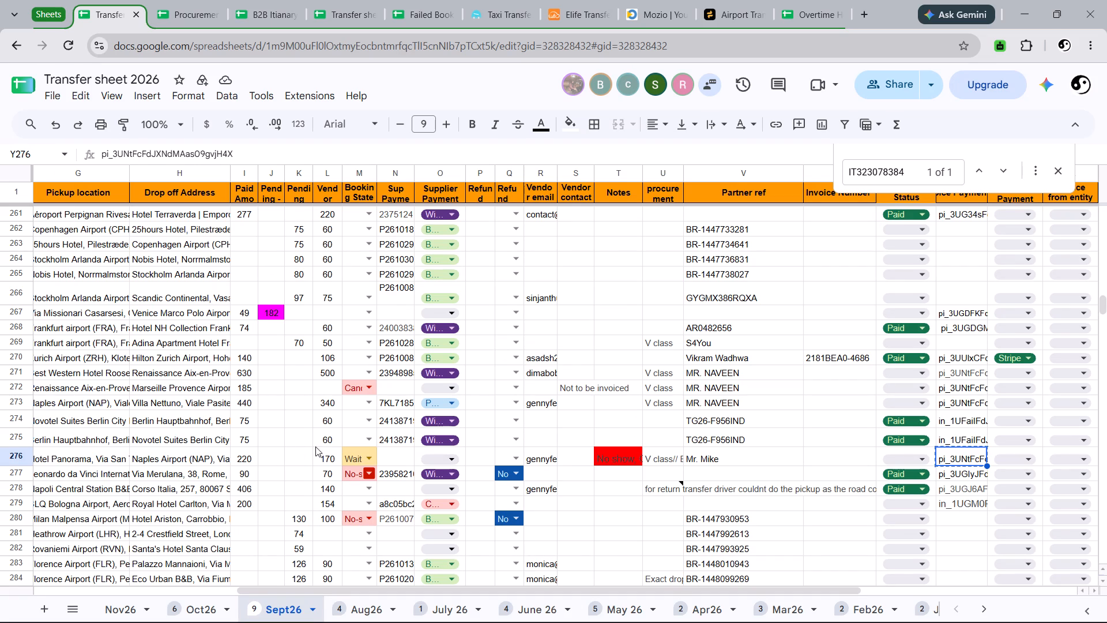
pyautogui.hotkey('alt', 'Tab')
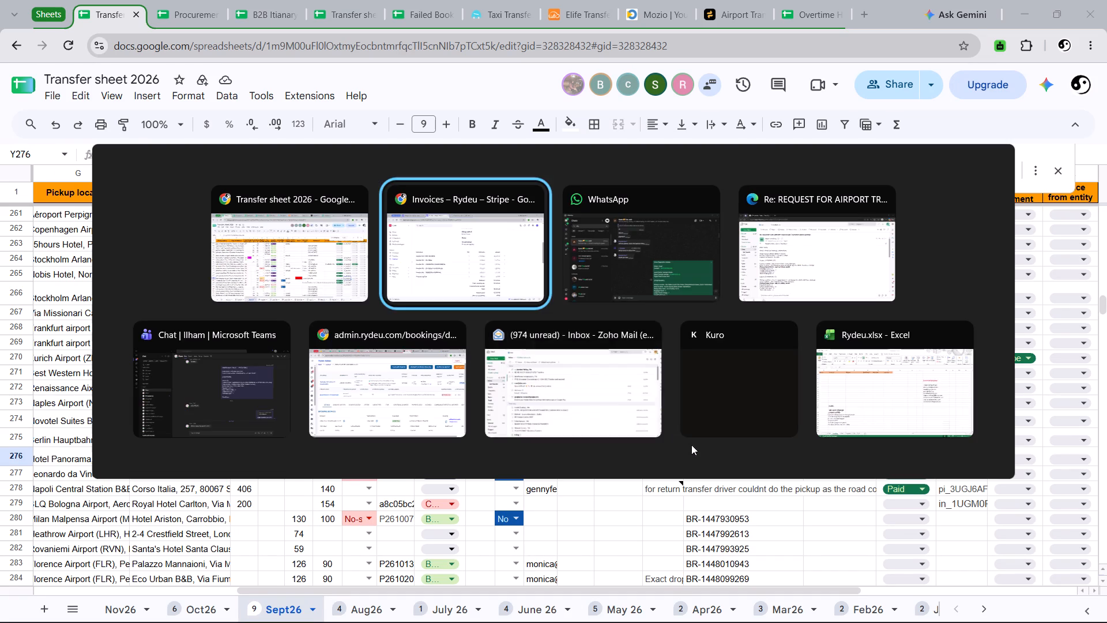
pyautogui.hotkey('alt', 'Tab')
pyautogui.keyDown('alt'); pyautogui.click(278, 273); pyautogui.keyUp('alt')
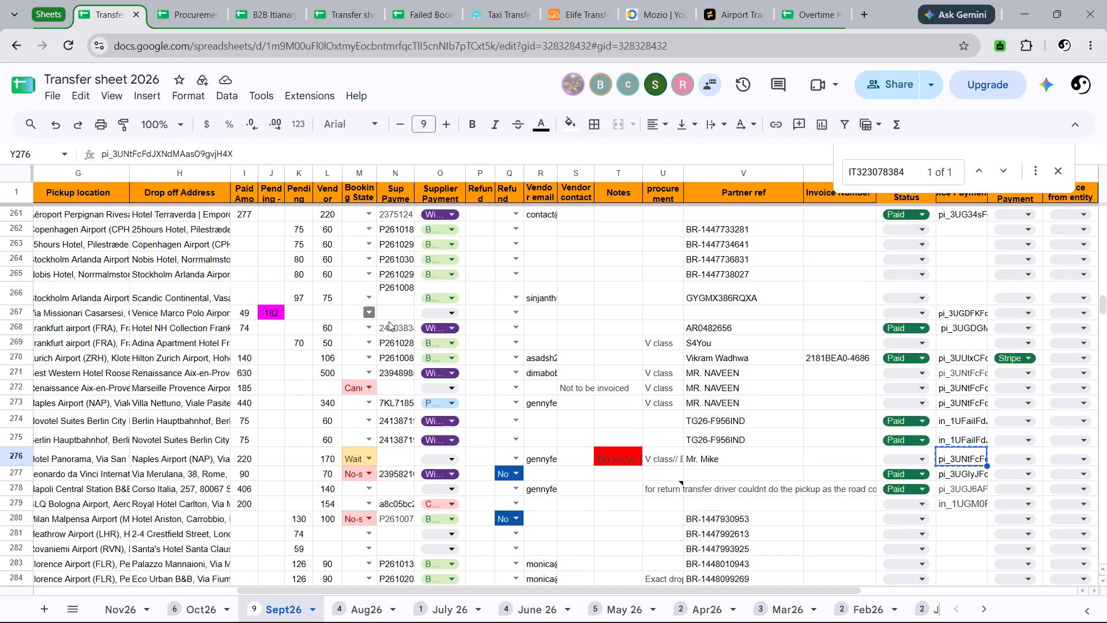
pyautogui.hotkey('alt', 'Tab')
pyautogui.hotkey('alt', 'Tab')
pyautogui.keyDown('alt'); pyautogui.click(240, 444); pyautogui.keyUp('alt')
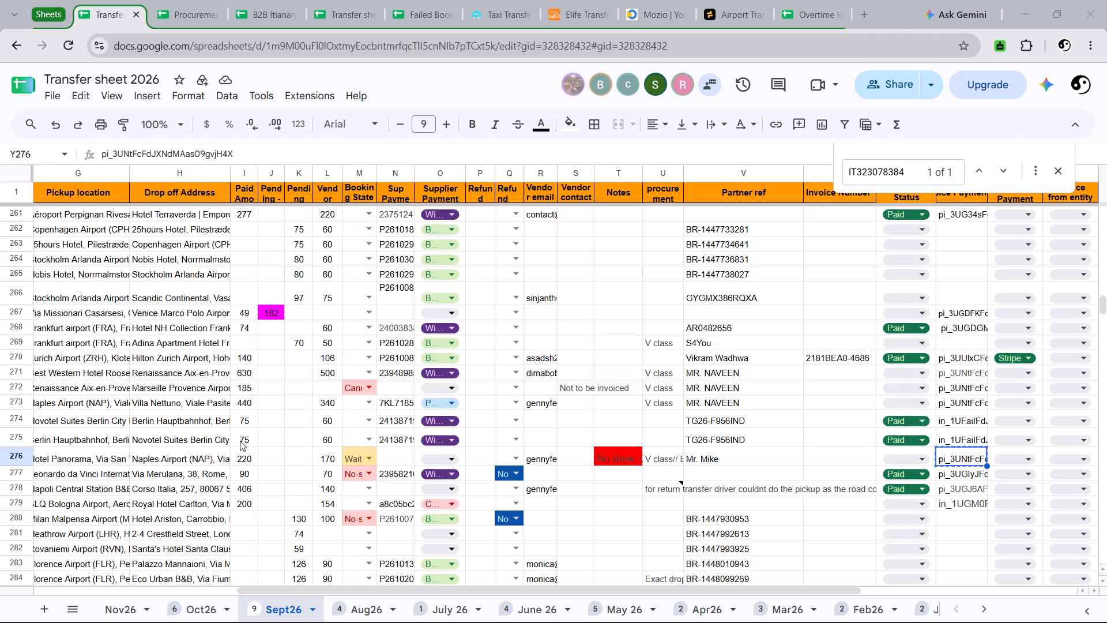
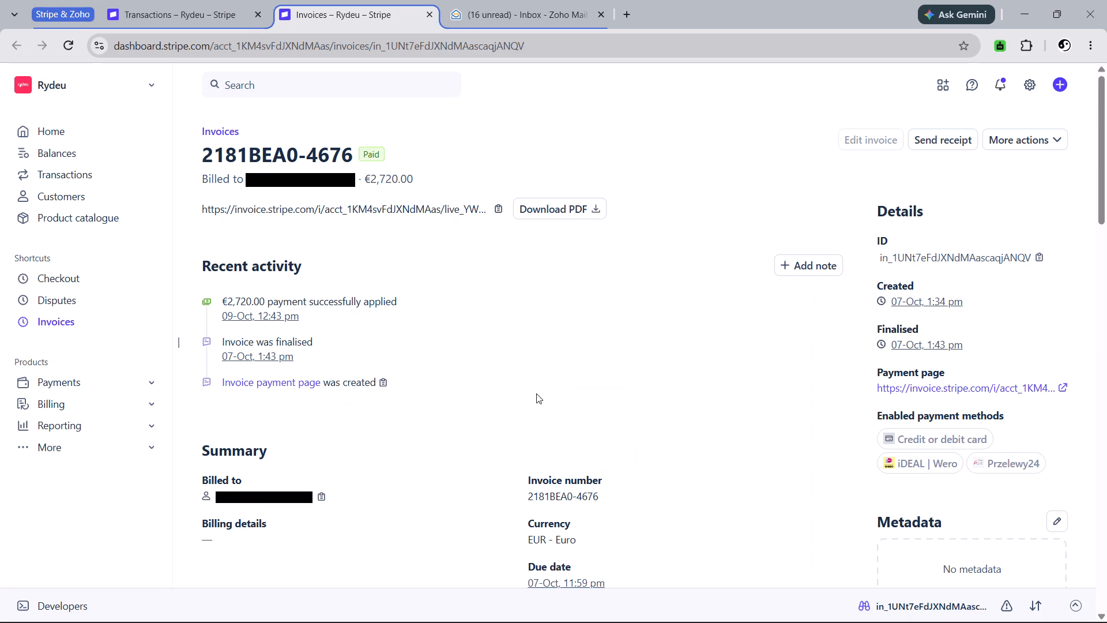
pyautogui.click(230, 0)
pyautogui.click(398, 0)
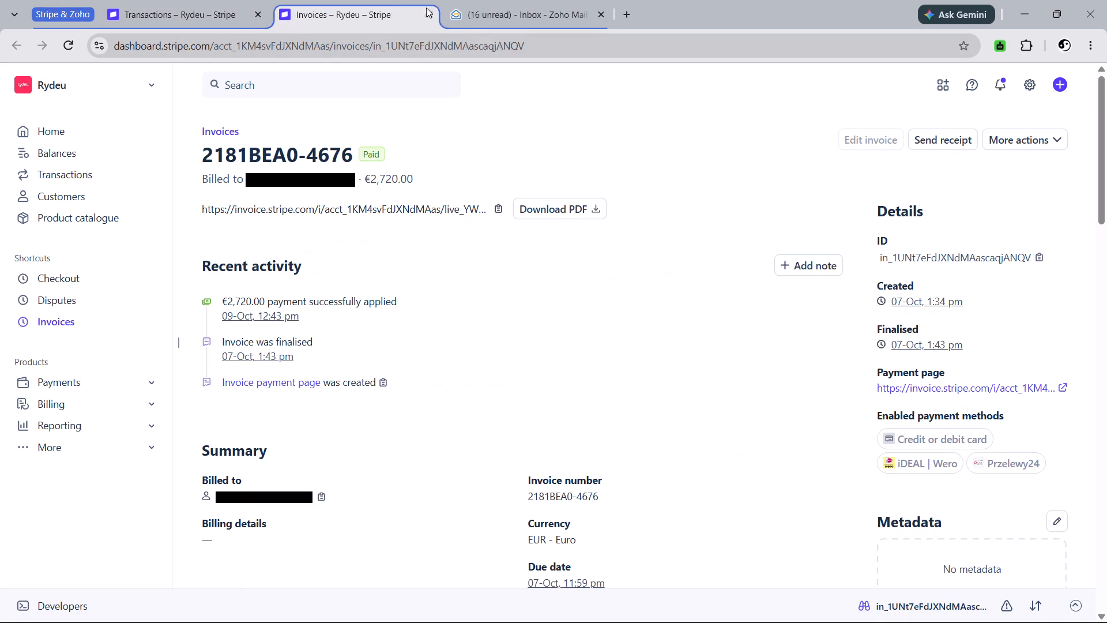
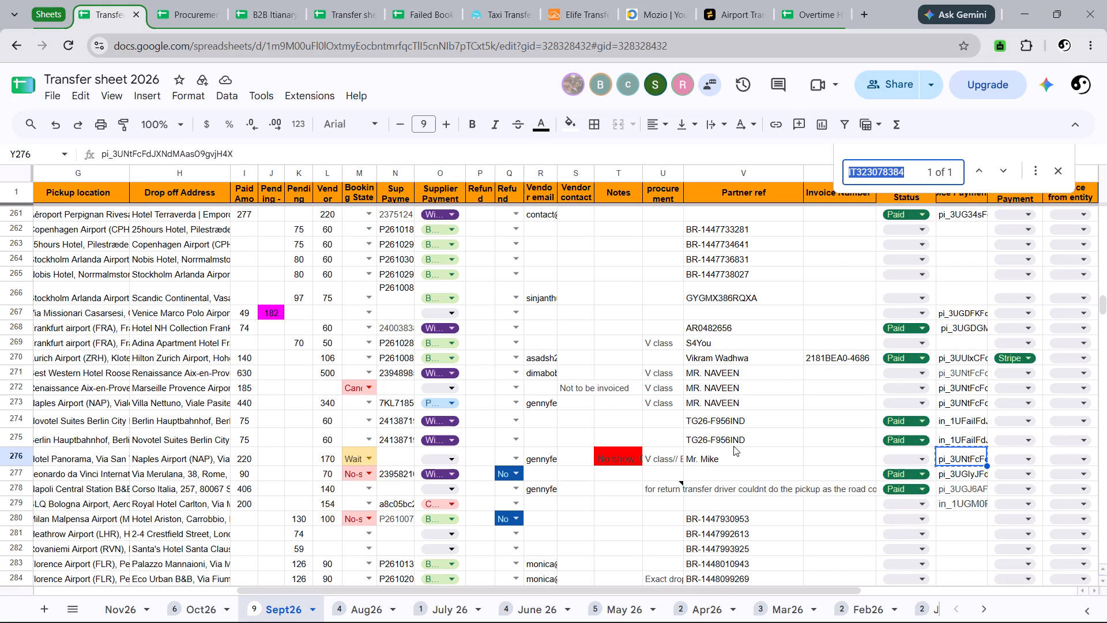
pyautogui.click(613, 458)
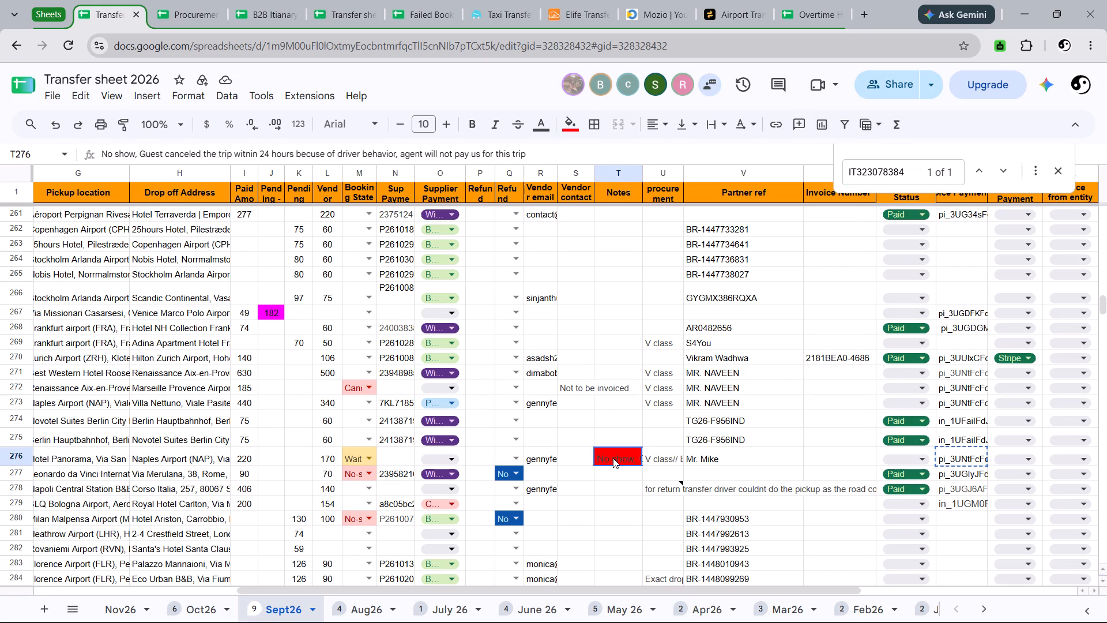
pyautogui.press('Delete')
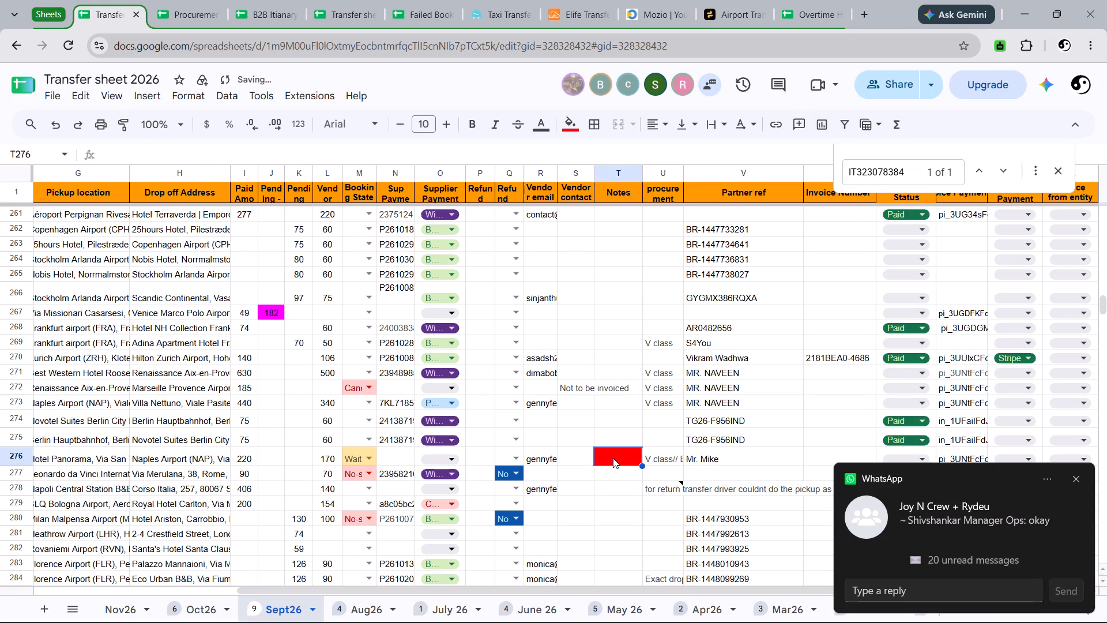
pyautogui.click(568, 123)
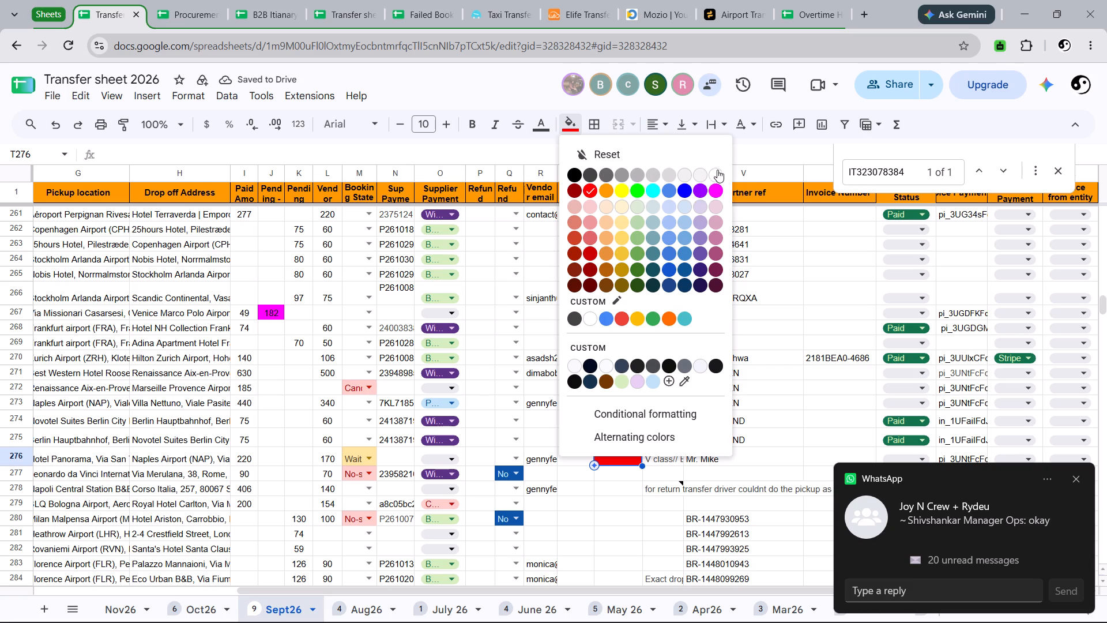
pyautogui.click(719, 169)
pyautogui.click(356, 453)
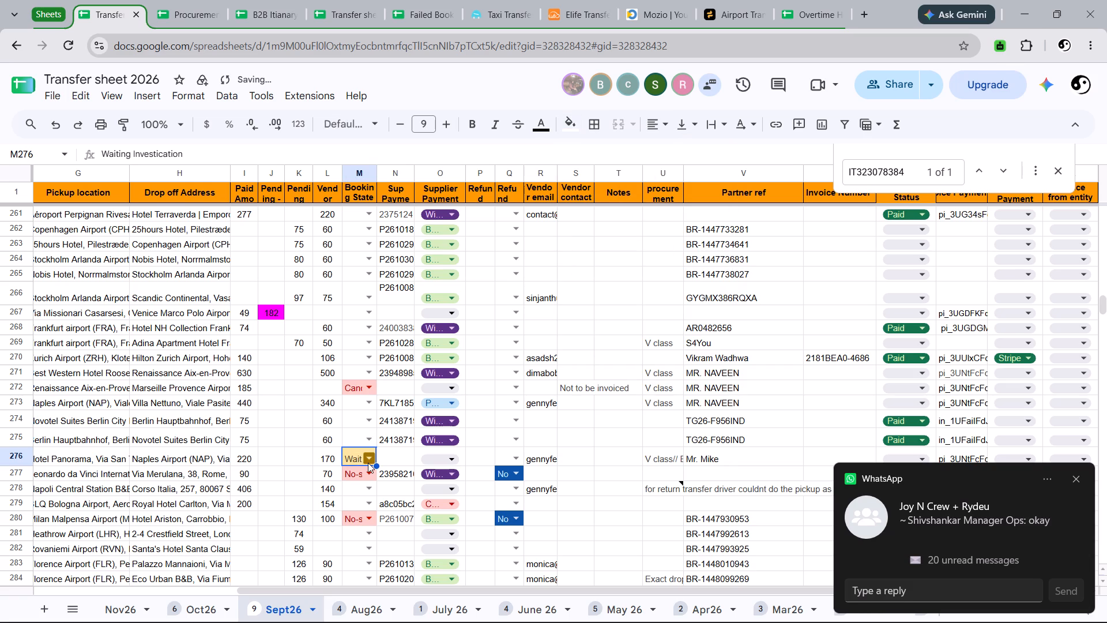
pyautogui.click(367, 455)
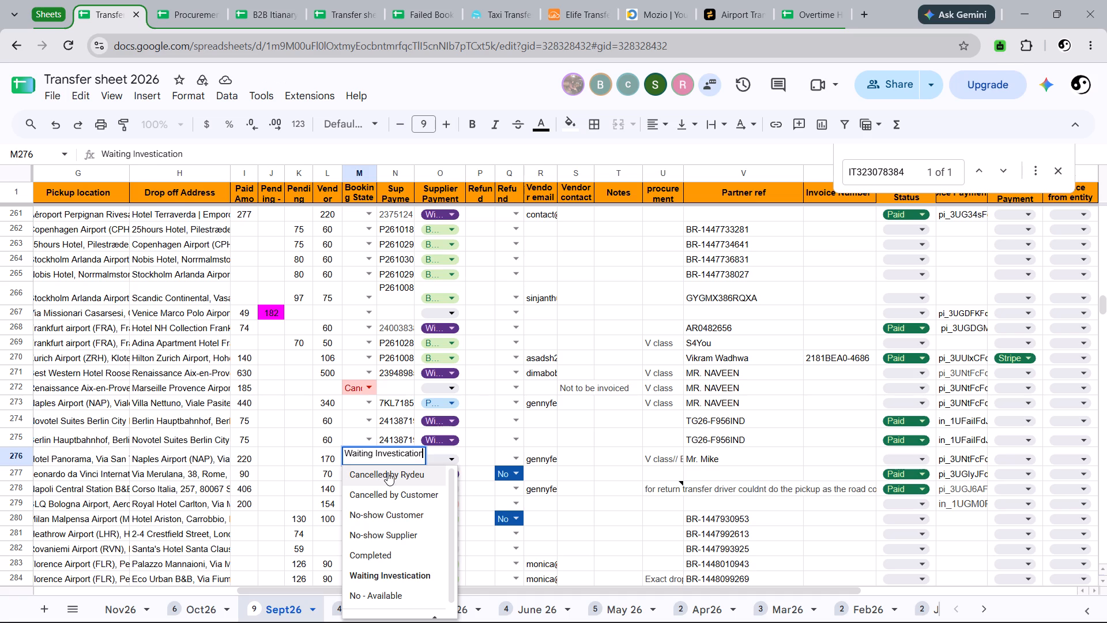
pyautogui.click(400, 515)
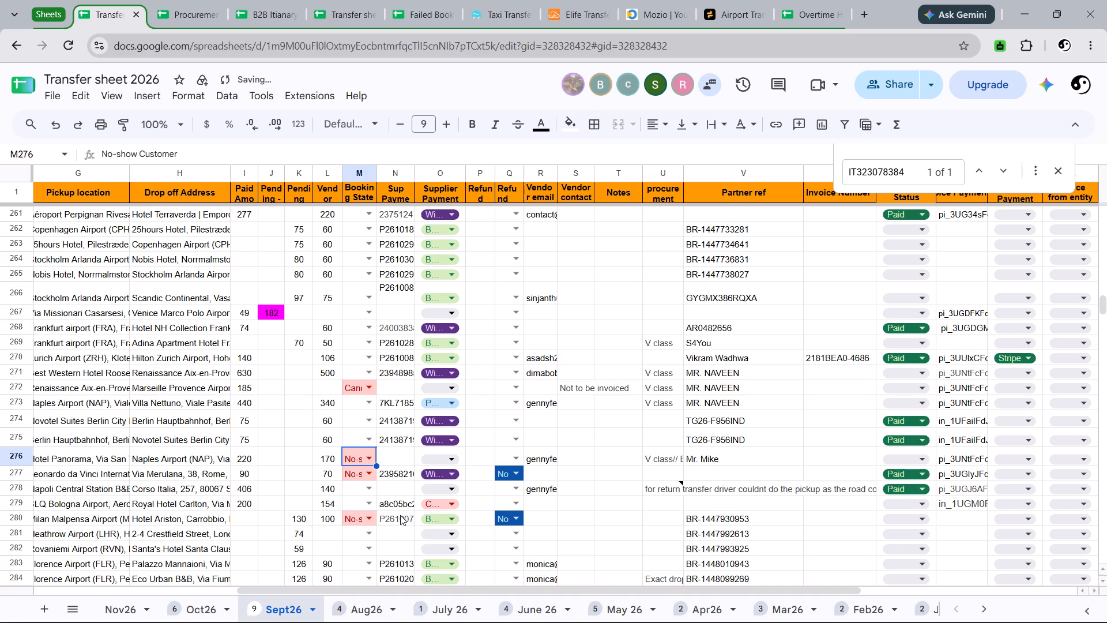
pyautogui.click(279, 461)
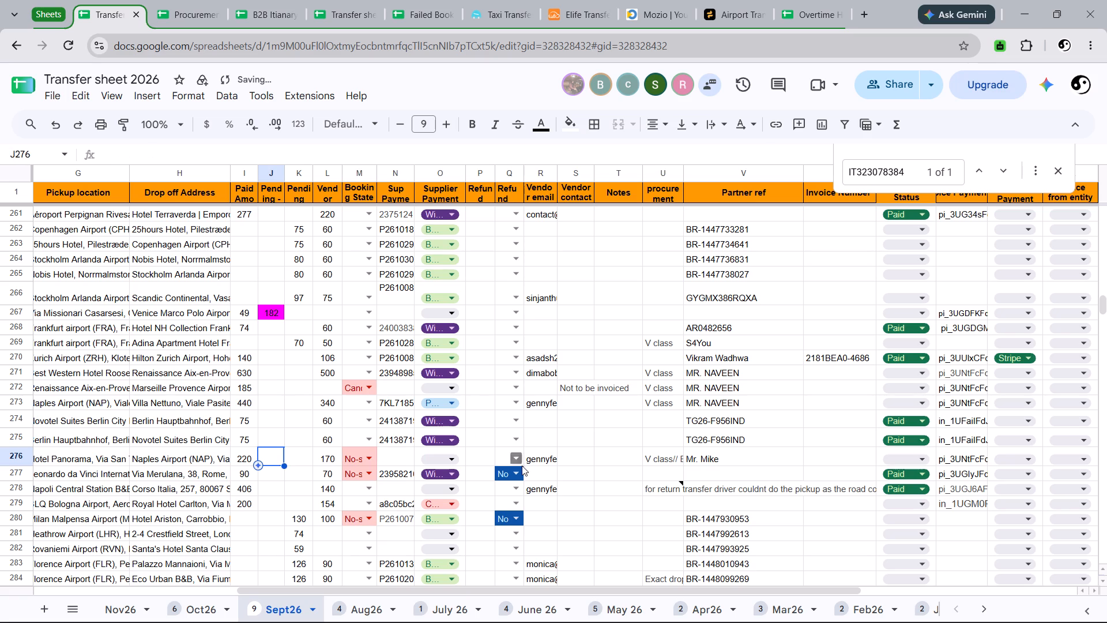
pyautogui.click(511, 460)
pyautogui.click(543, 509)
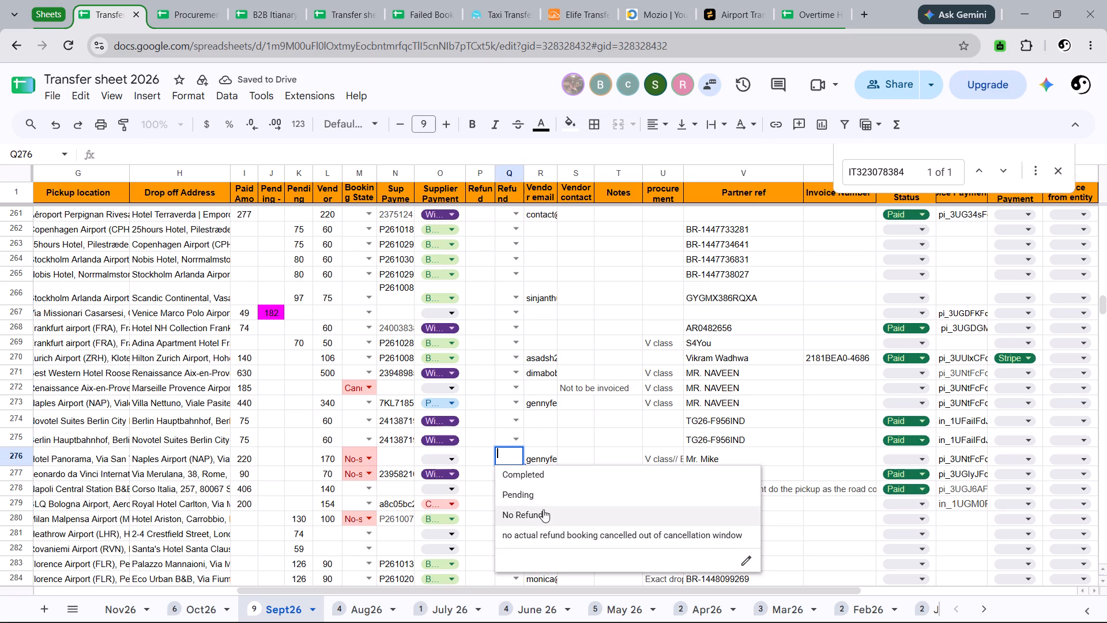
pyautogui.click(183, 0)
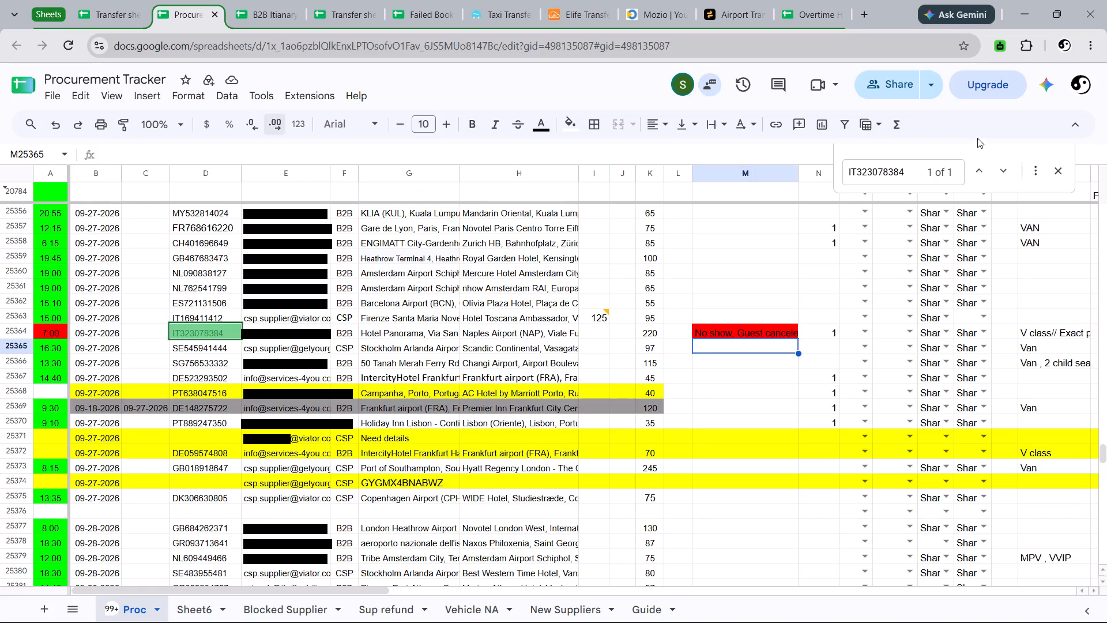
pyautogui.click(737, 333)
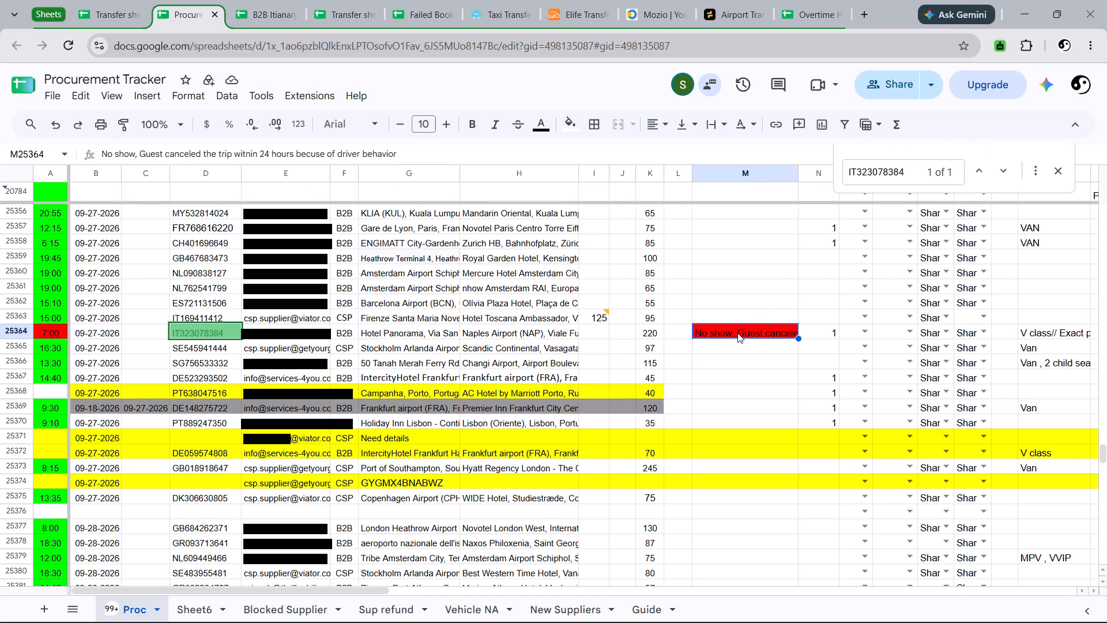
pyautogui.press('Left')
pyautogui.press('Left')
pyautogui.press('Left')
pyautogui.press('Left')
pyautogui.press('Left')
pyautogui.press('Left')
pyautogui.press('Left')
pyautogui.press('Left')
pyautogui.press('Left')
pyautogui.press('Left')
pyautogui.press('Left')
pyautogui.press('Left')
pyautogui.press('Left')
pyautogui.press('Left')
pyautogui.press('Left')
pyautogui.press('Left')
pyautogui.press('Left')
pyautogui.press('Left')
pyautogui.press('Left')
pyautogui.press('Left')
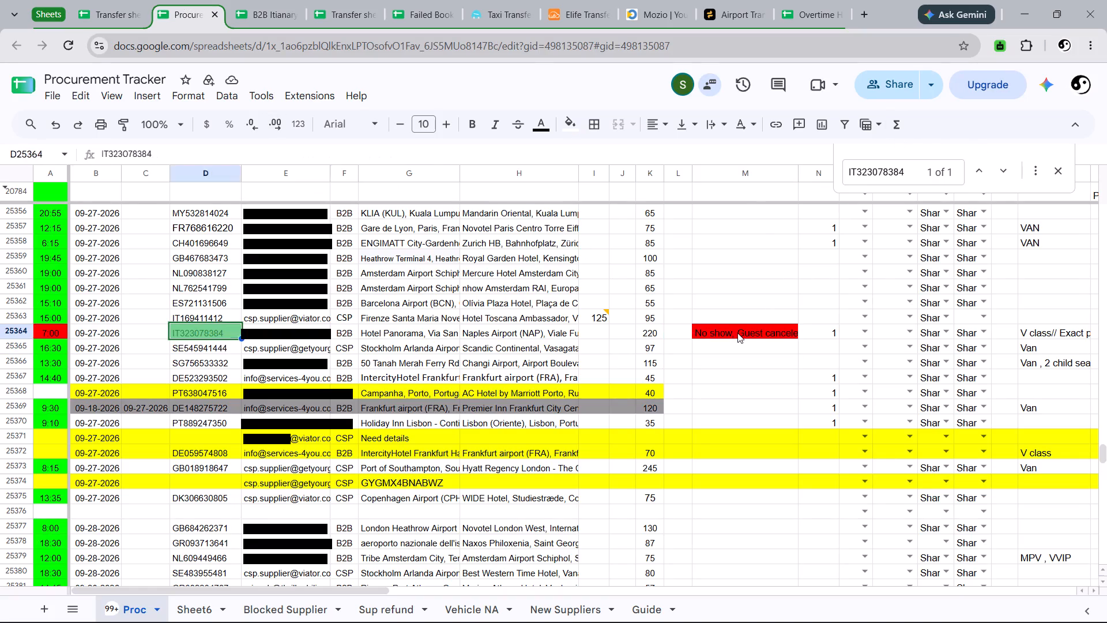
pyautogui.press('Right')
pyautogui.press('Right')
pyautogui.press('Right')
pyautogui.press('Right')
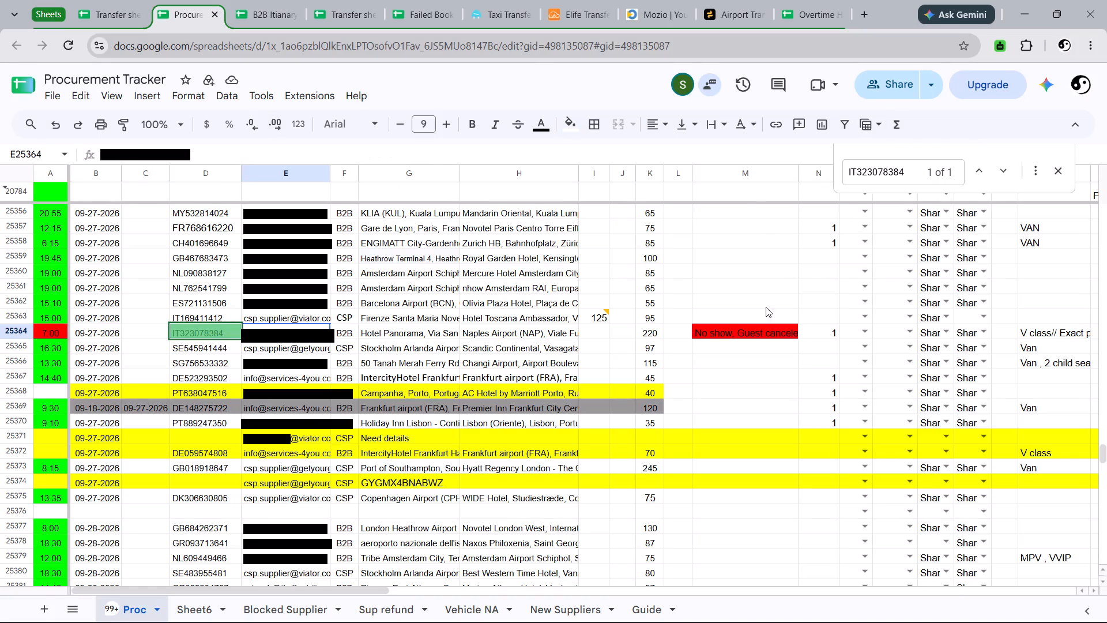
pyautogui.click(1060, 167)
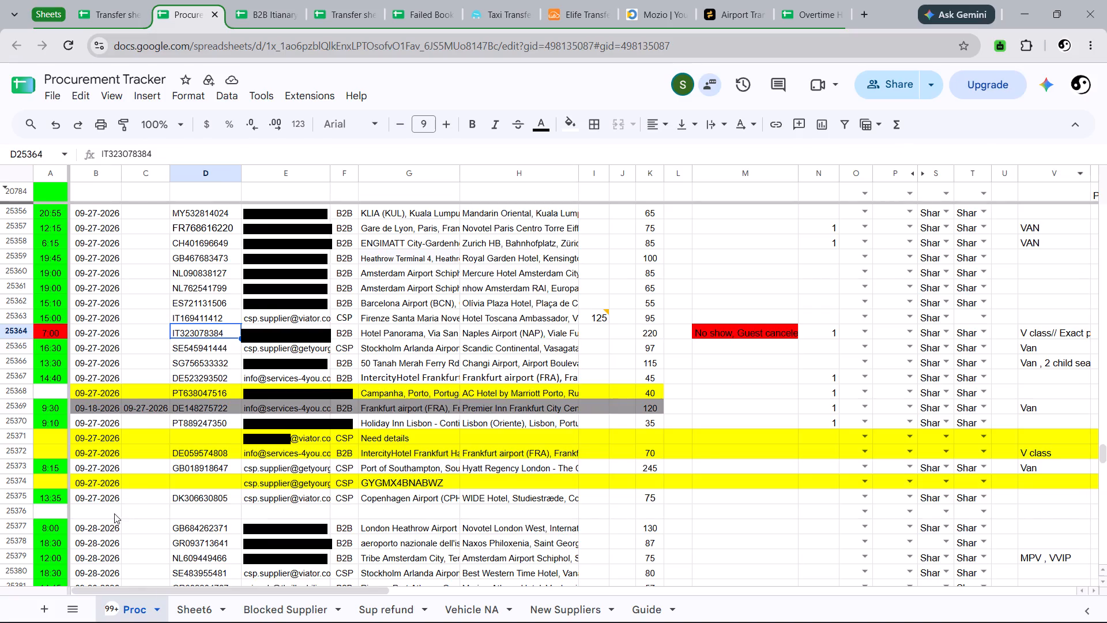
# Return to Transfer sheet 2026 and view the latest bookings in the Nov26 sheet.
pyautogui.click(111, 0)
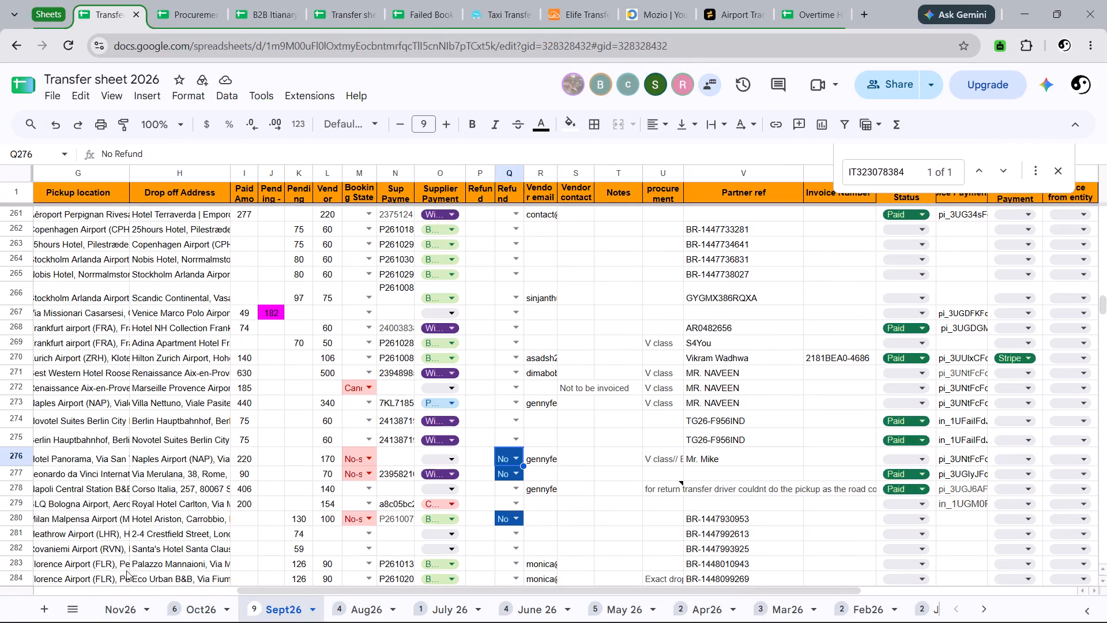
pyautogui.click(126, 602)
pyautogui.click(354, 539)
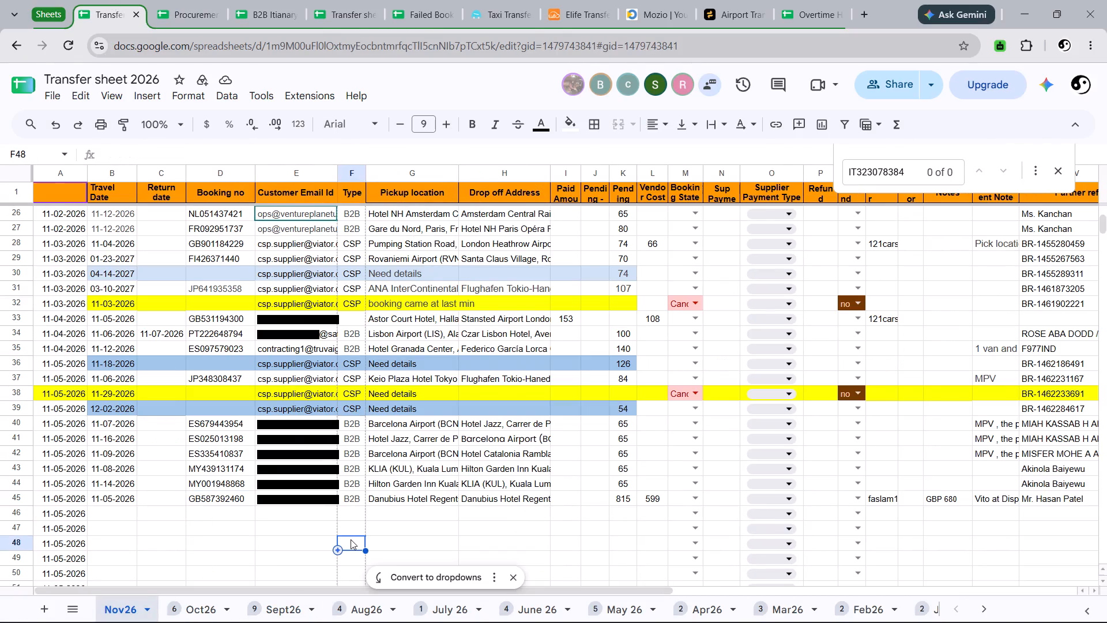
# Switch to the Pickup Planner in Rydeu Admin and refresh the list of upcoming trips for review.
pyautogui.hotkey('alt', 'Tab')
pyautogui.hotkey('alt', 'Tab')
pyautogui.hotkey('alt', 'Tab')
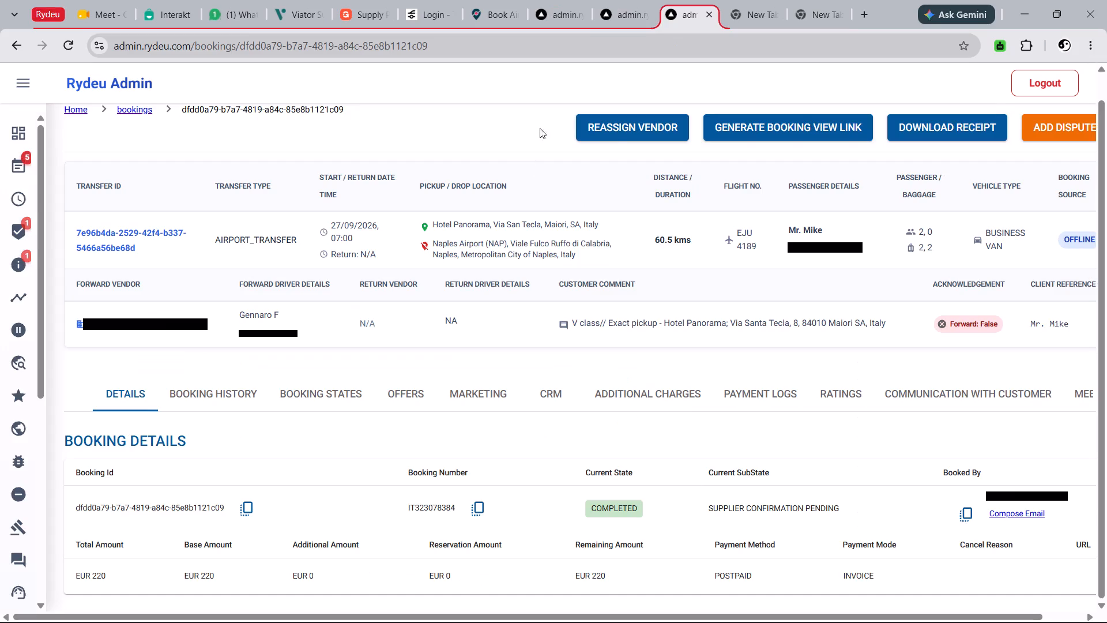
pyautogui.click(619, 0)
pyautogui.click(576, 0)
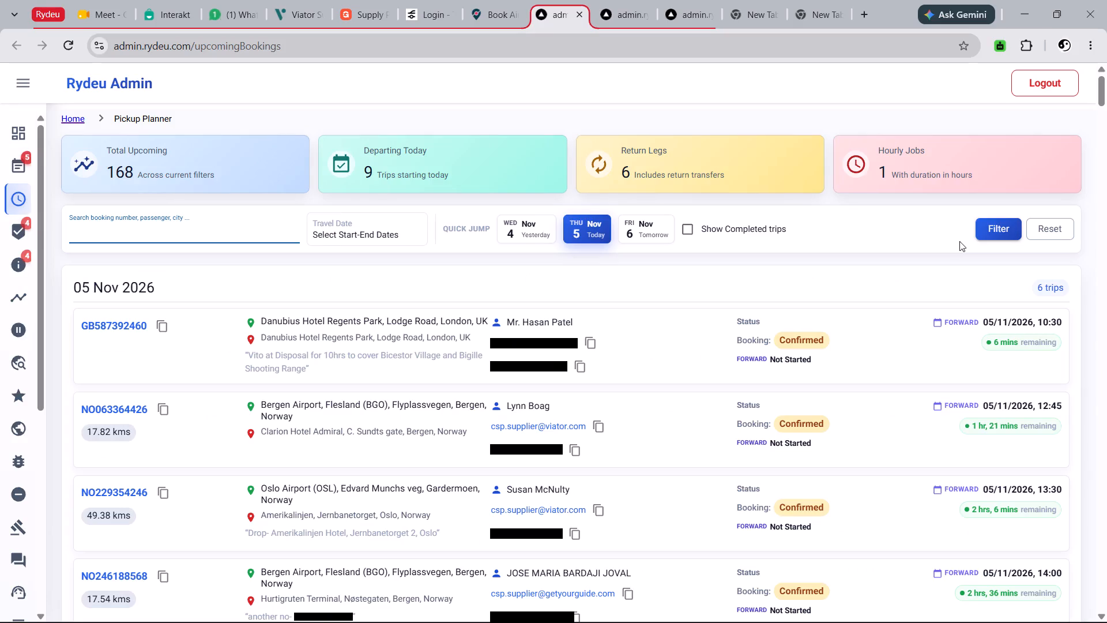
pyautogui.click(983, 216)
pyautogui.click(988, 225)
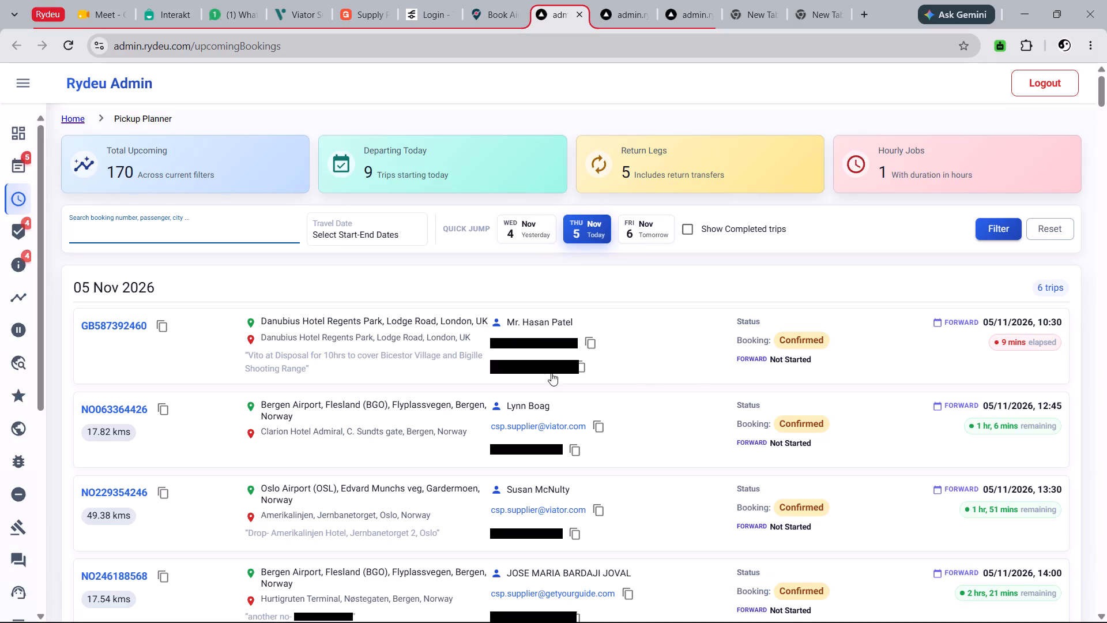
pyautogui.hotkey('alt', 'Tab')
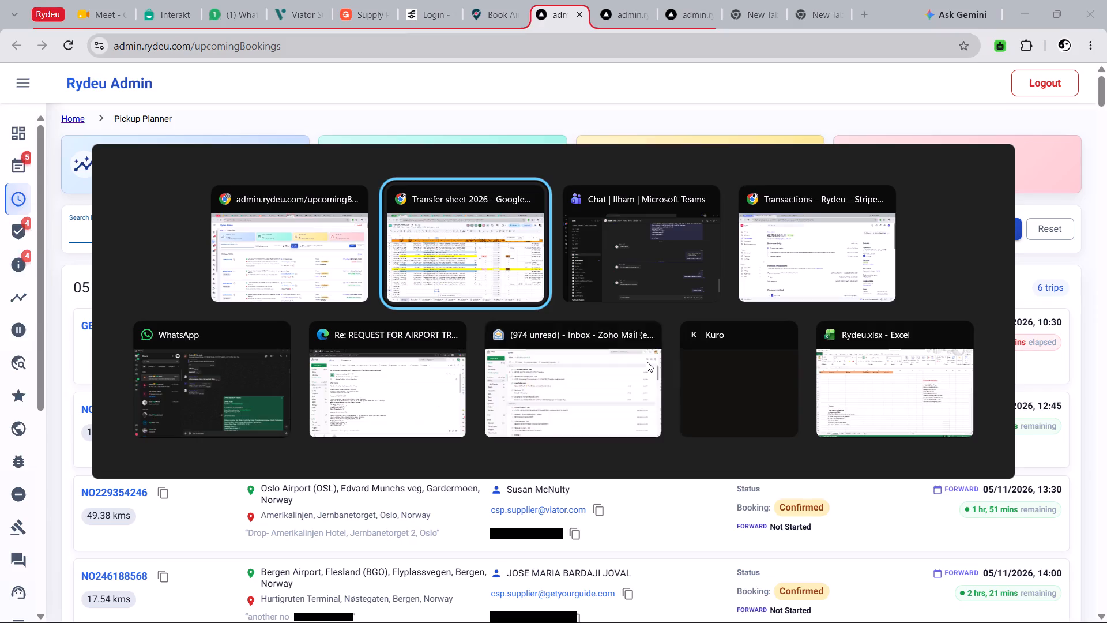
pyautogui.keyDown('alt'); pyautogui.click(318, 277); pyautogui.keyUp('alt')
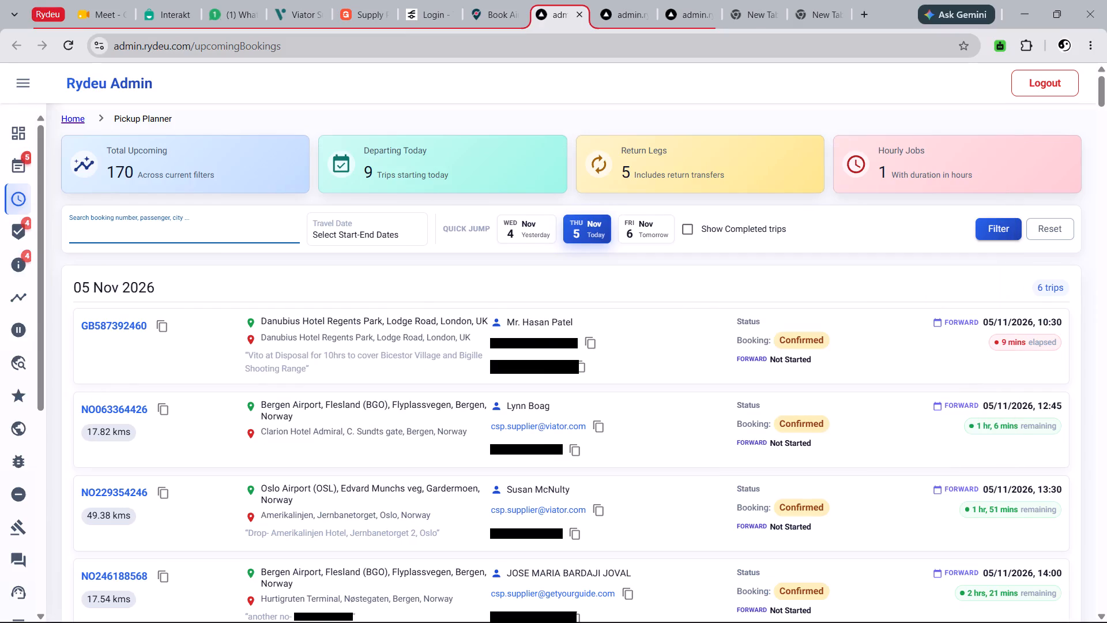
pyautogui.click(621, 0)
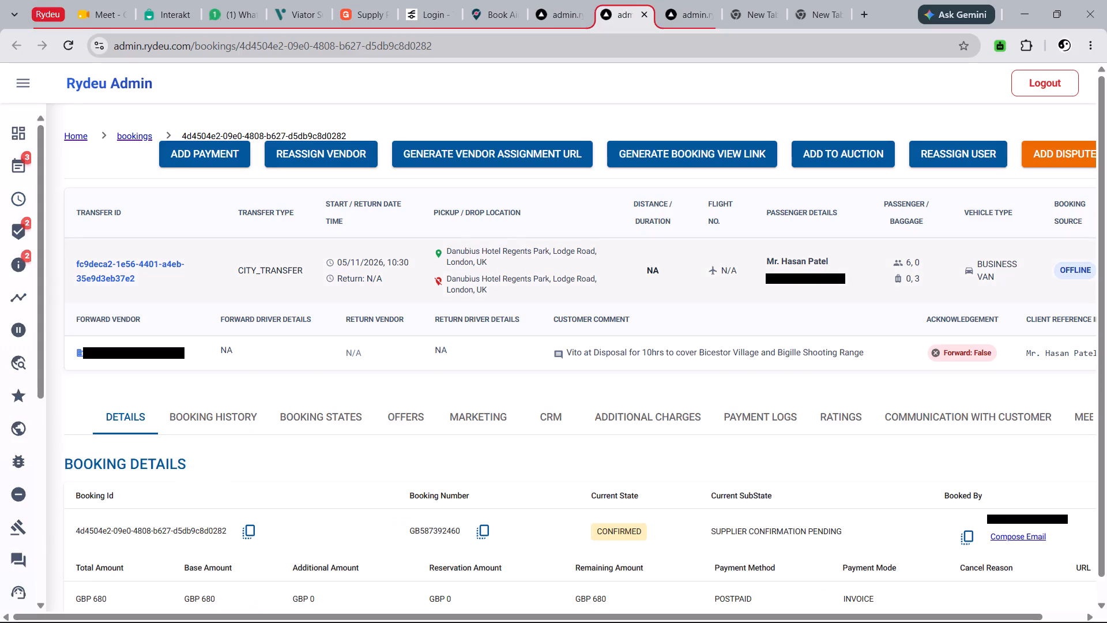
pyautogui.click(303, 417)
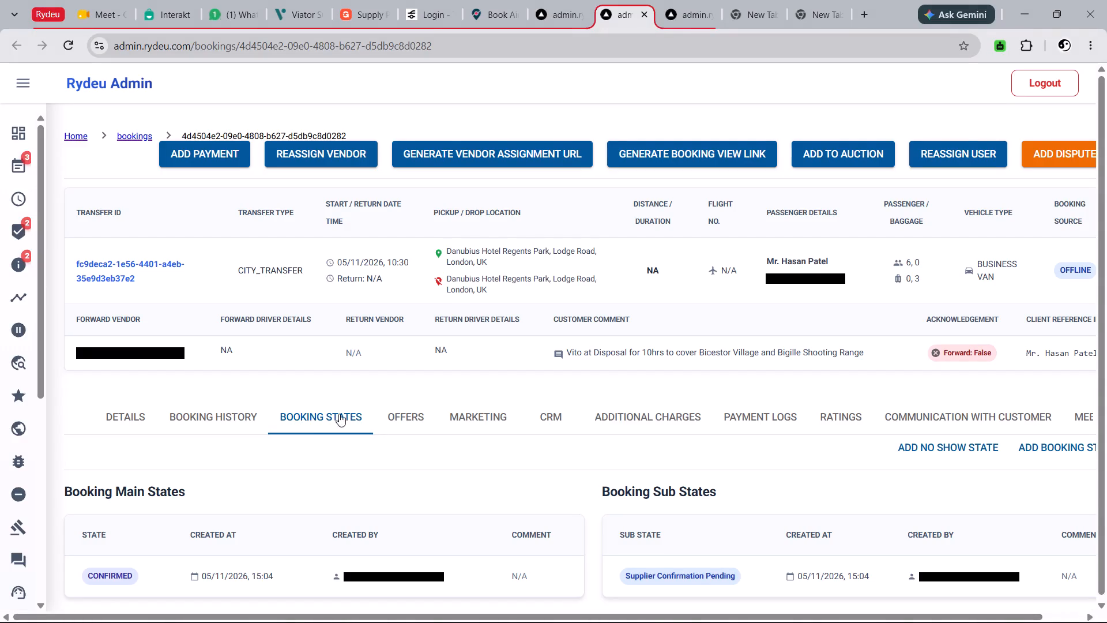
pyautogui.scroll(-6, 368, 451)
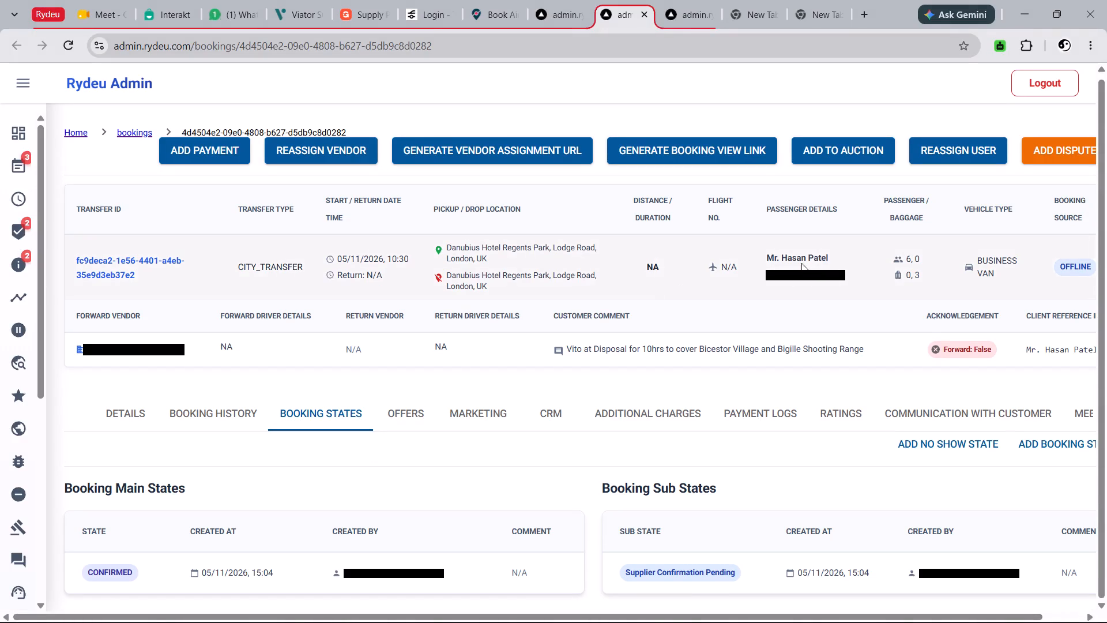
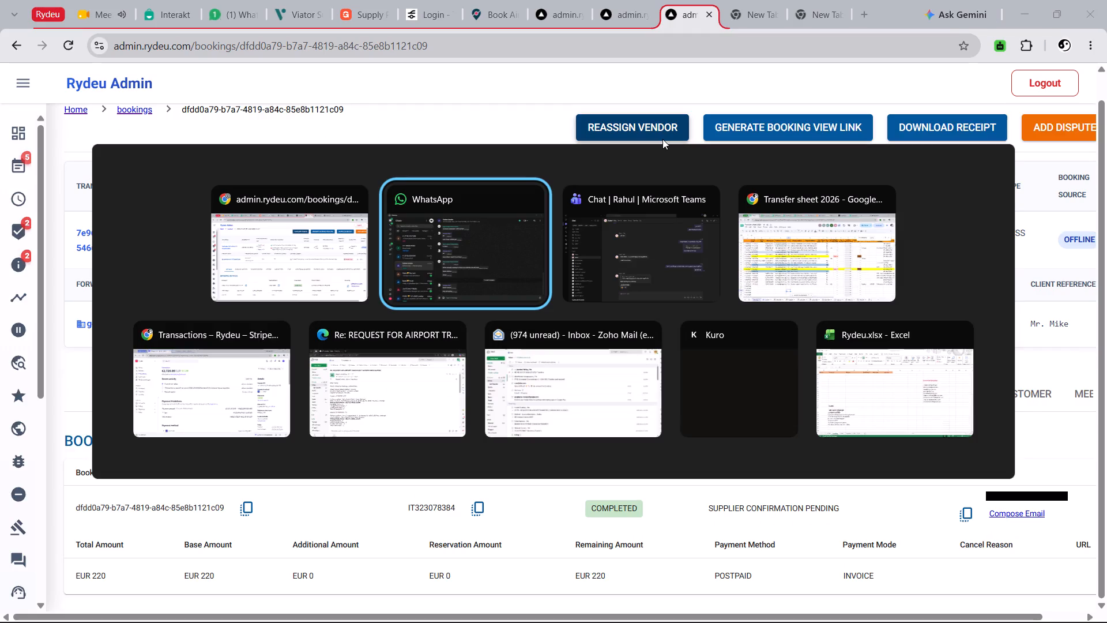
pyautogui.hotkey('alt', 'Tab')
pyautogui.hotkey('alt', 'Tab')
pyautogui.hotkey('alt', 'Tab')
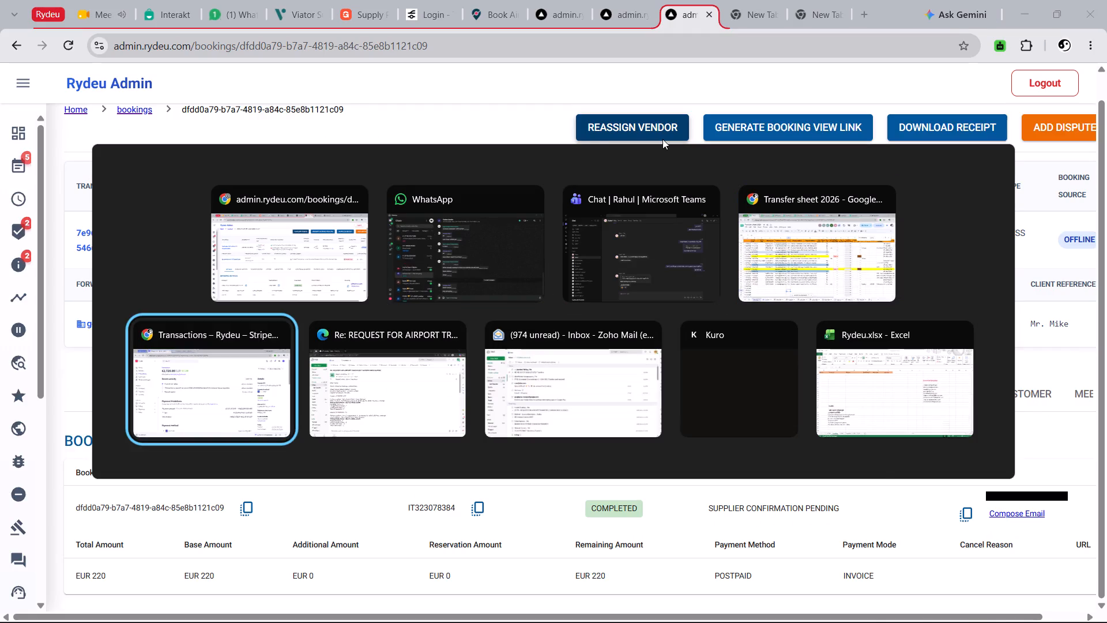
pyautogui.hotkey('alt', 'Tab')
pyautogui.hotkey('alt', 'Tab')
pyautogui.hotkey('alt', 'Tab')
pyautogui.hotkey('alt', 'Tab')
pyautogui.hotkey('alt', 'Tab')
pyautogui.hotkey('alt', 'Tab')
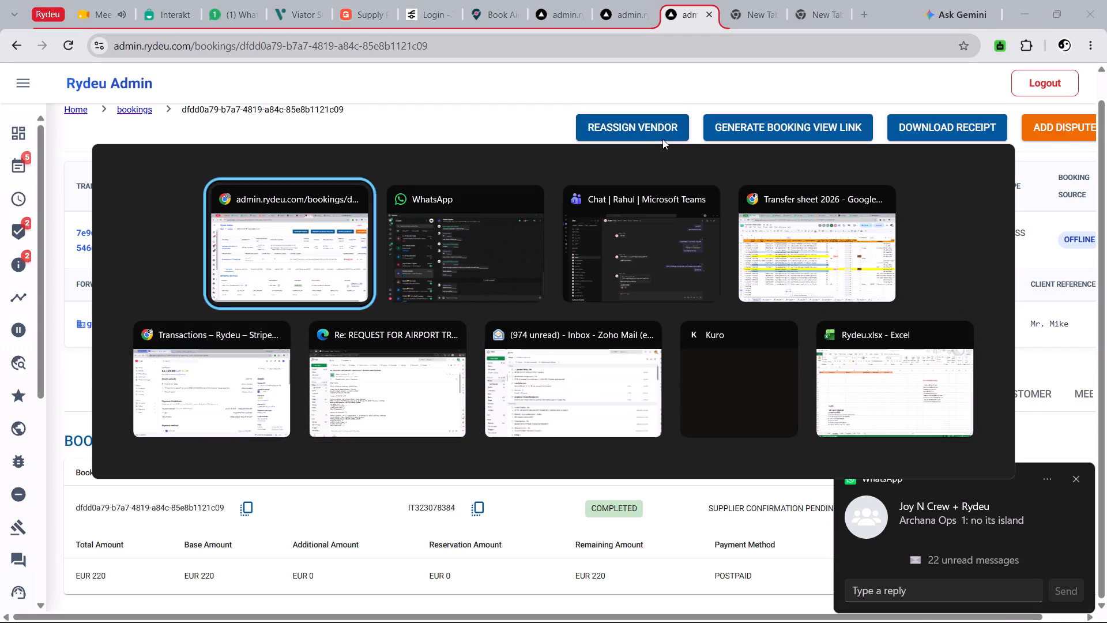